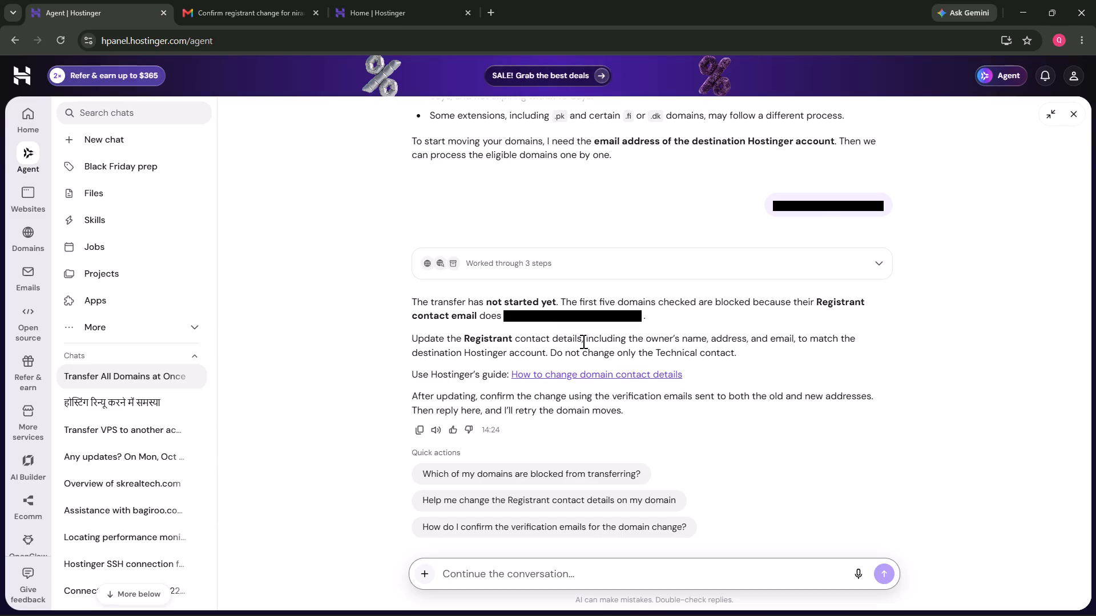
# Ask the AI agent which domains are blocked from transferring, using its suggested question.
pyautogui.scroll(-1, 591, 447)
pyautogui.click(589, 482)
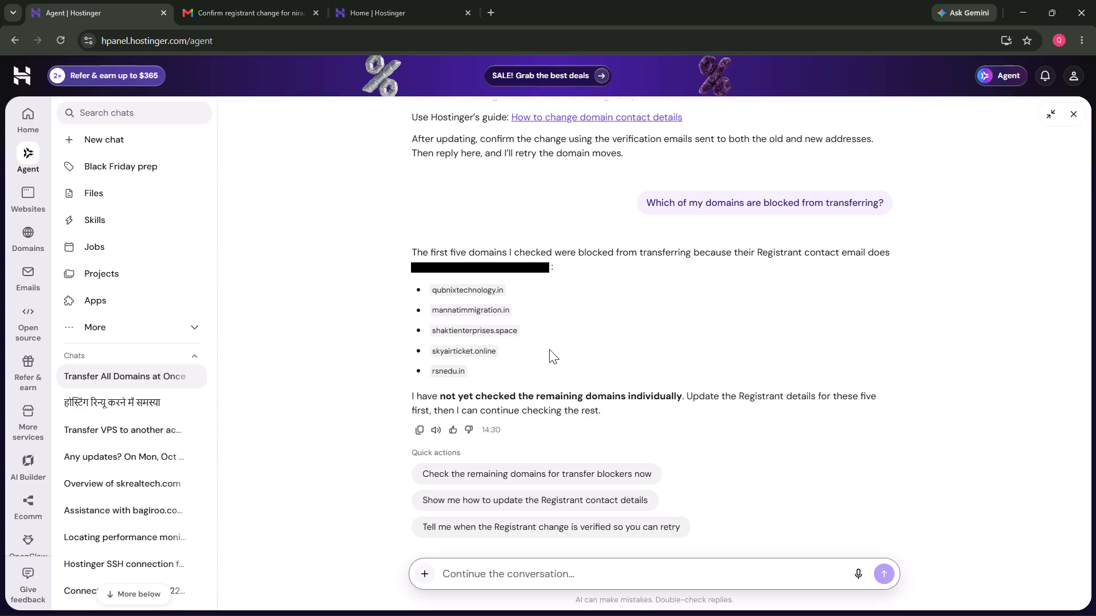
# Ask the agent to show how to update the Registrant contact details and read through its instructions.
pyautogui.scroll(-1, 549, 349)
pyautogui.click(549, 498)
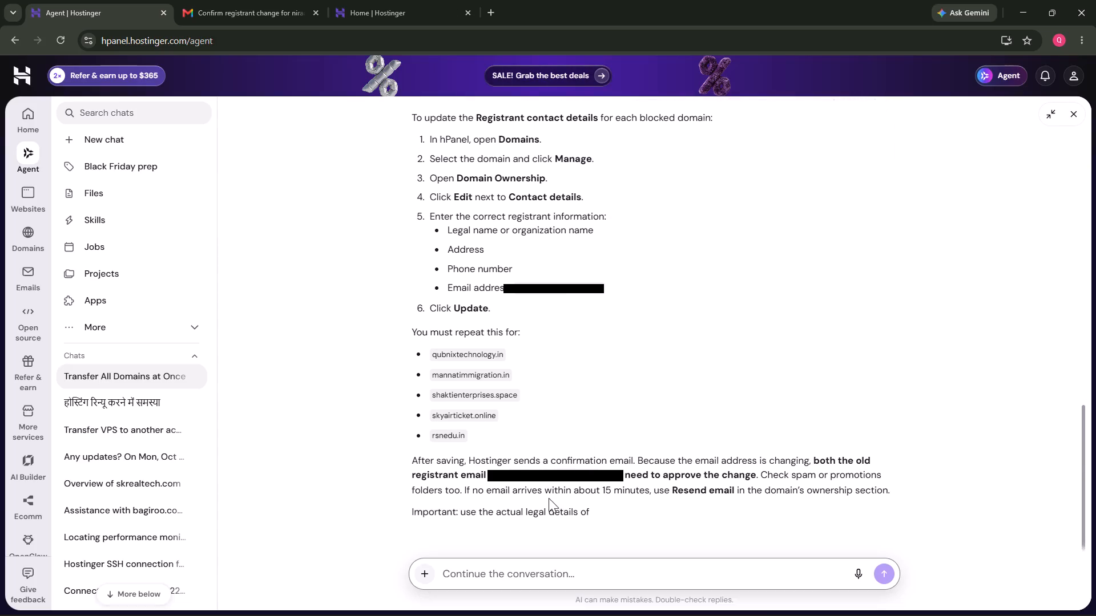
pyautogui.scroll(1, 644, 341)
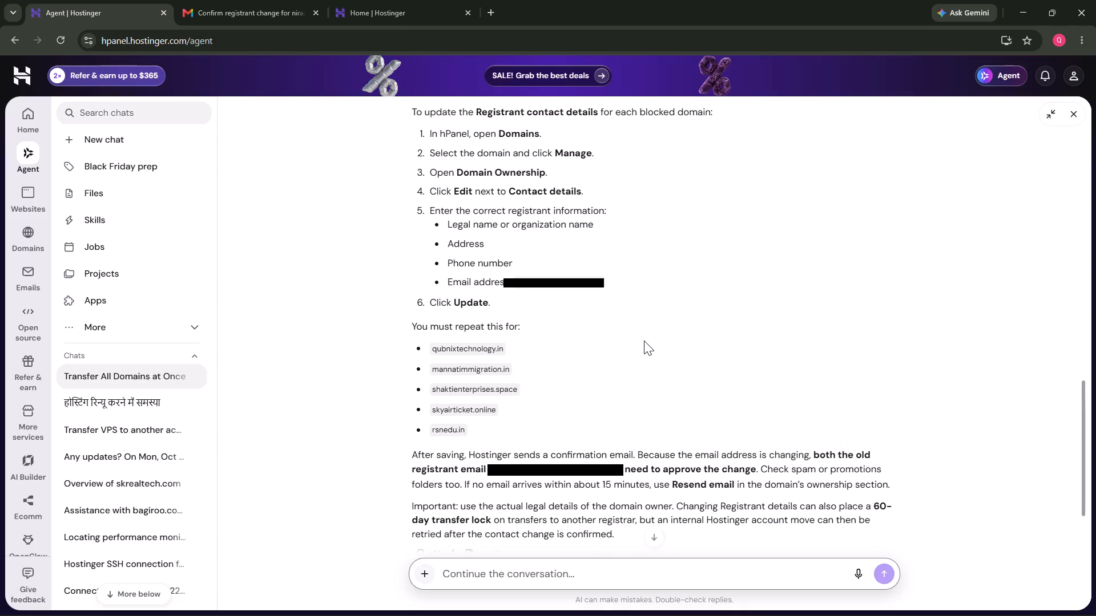
pyautogui.scroll(1, 644, 341)
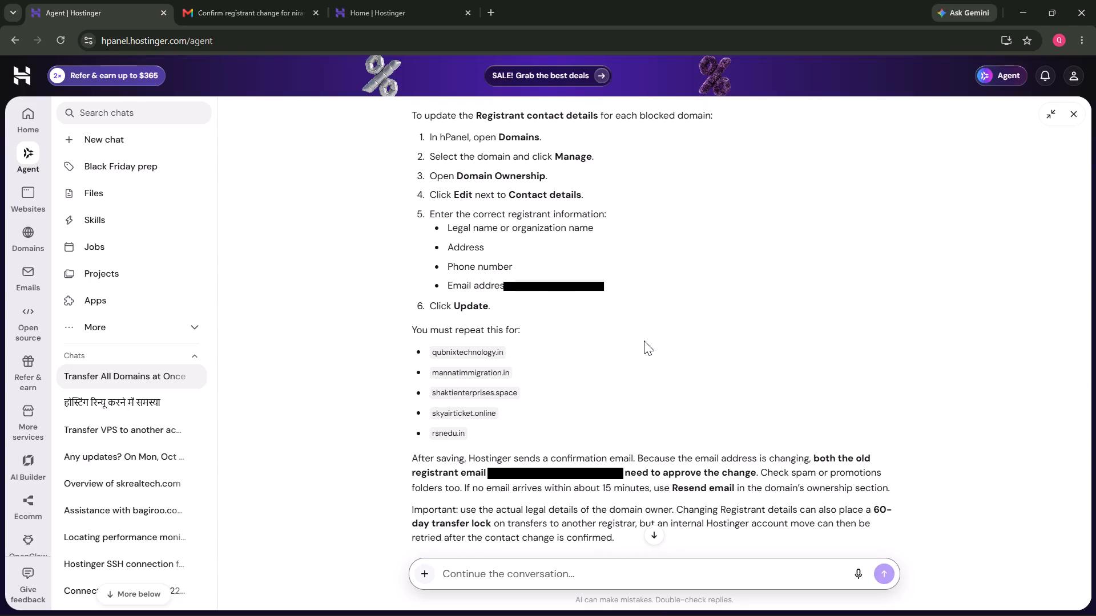
pyautogui.scroll(-4, 644, 341)
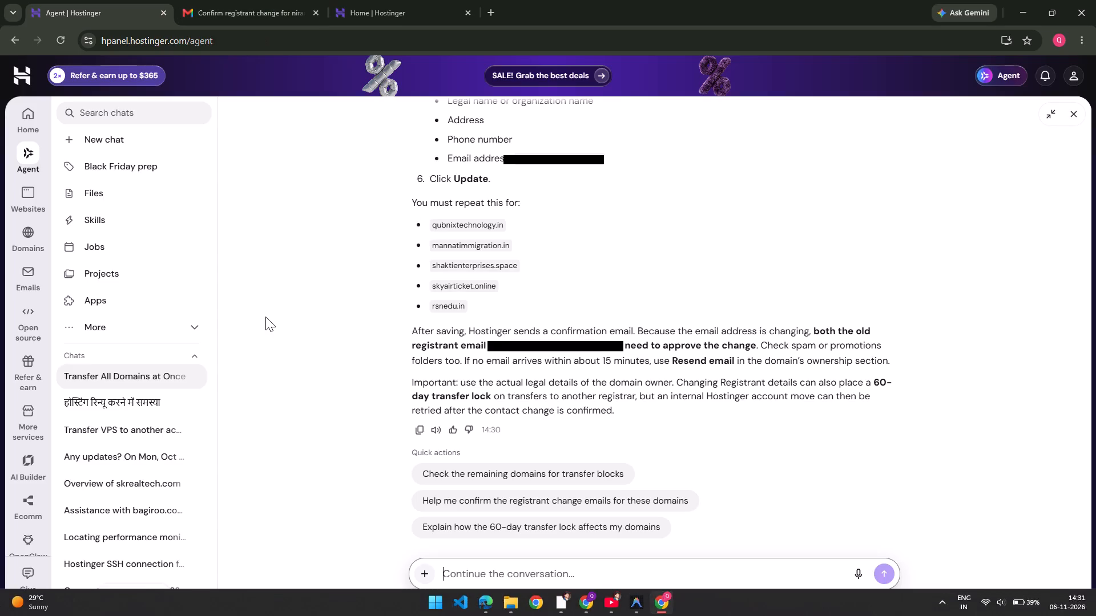
# Open the domain portfolio, look over the owned domains list and reload the page.
pyautogui.click(29, 229)
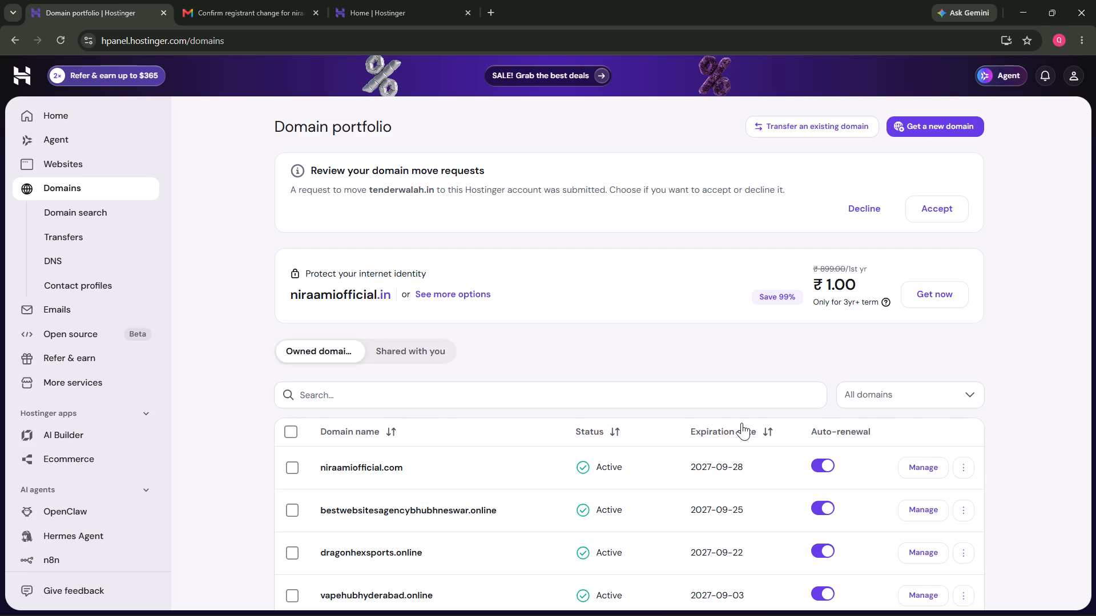
pyautogui.scroll(-4, 742, 423)
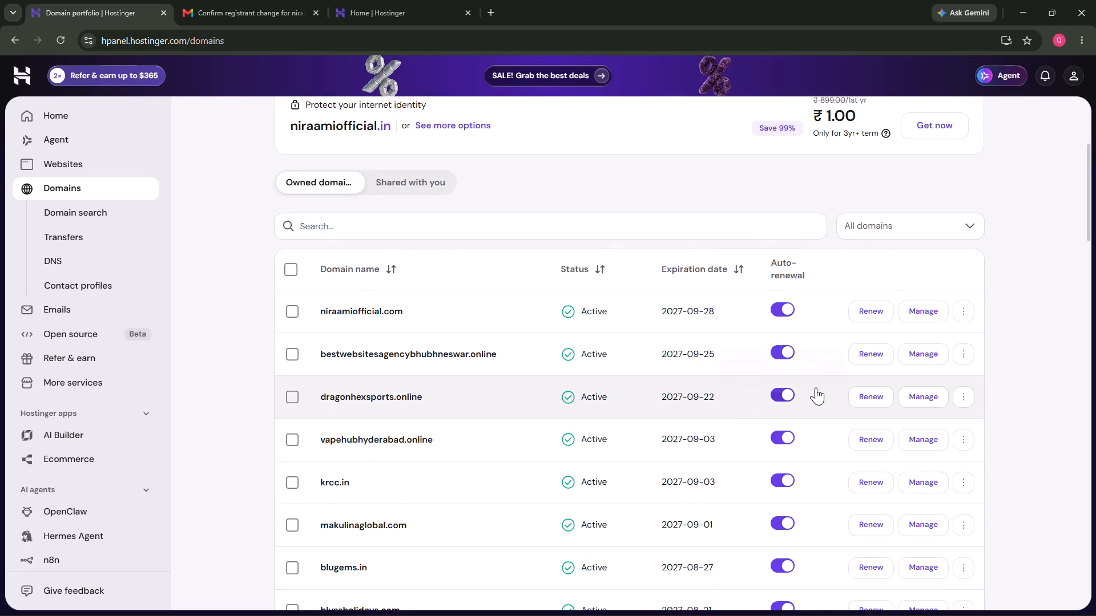
pyautogui.hotkey('ctrl', 'r')
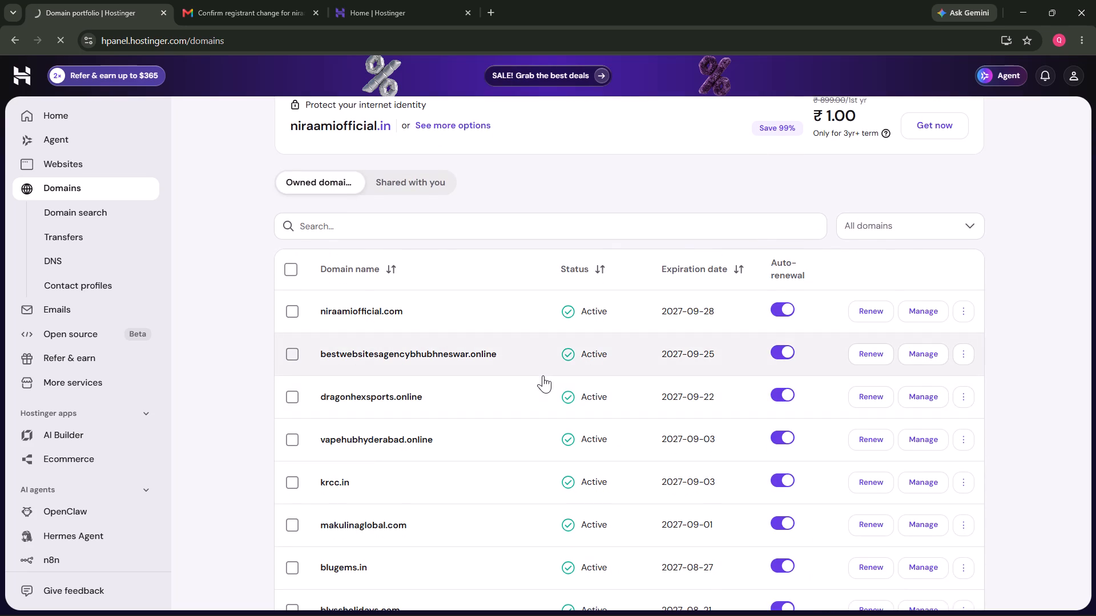
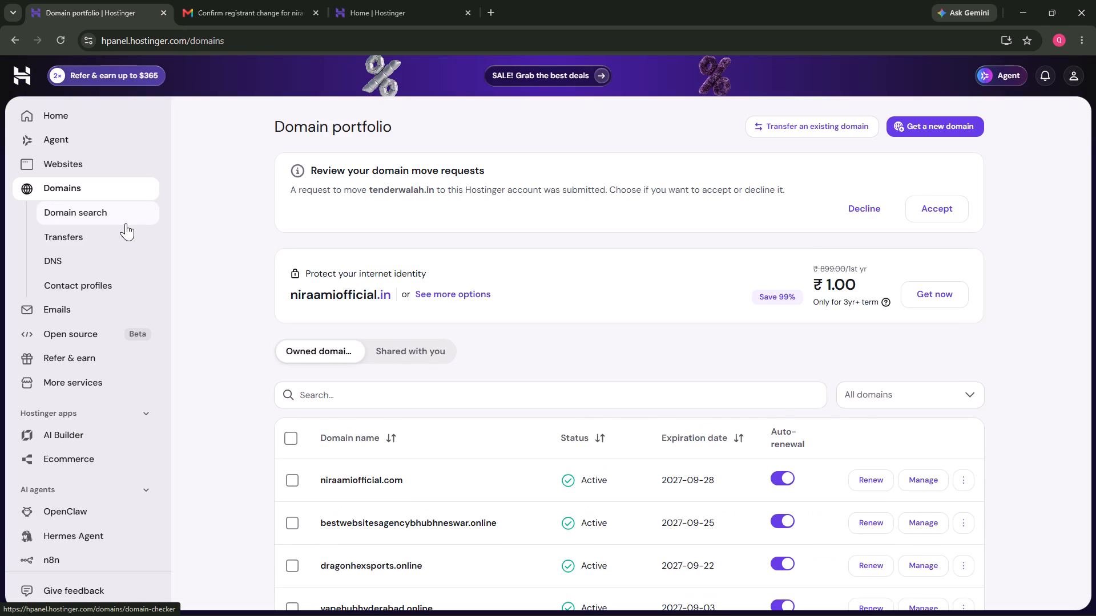
# Open the Domain Ownership settings of bestwebsitesagencybhubhneswar.online from the owned domains list.
pyautogui.scroll(-2, 126, 223)
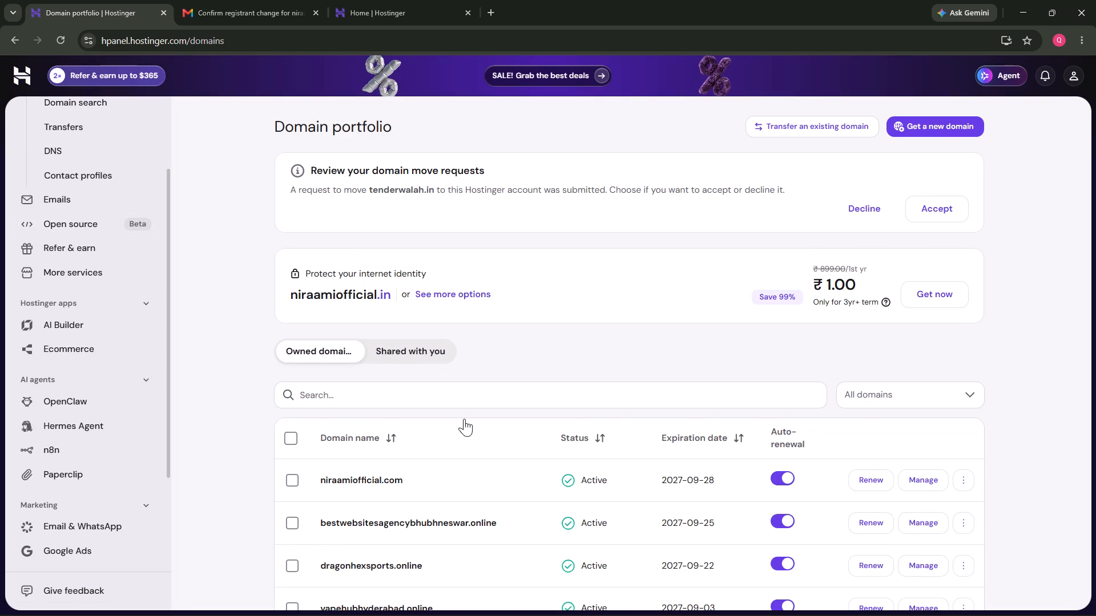
pyautogui.scroll(-4, 464, 419)
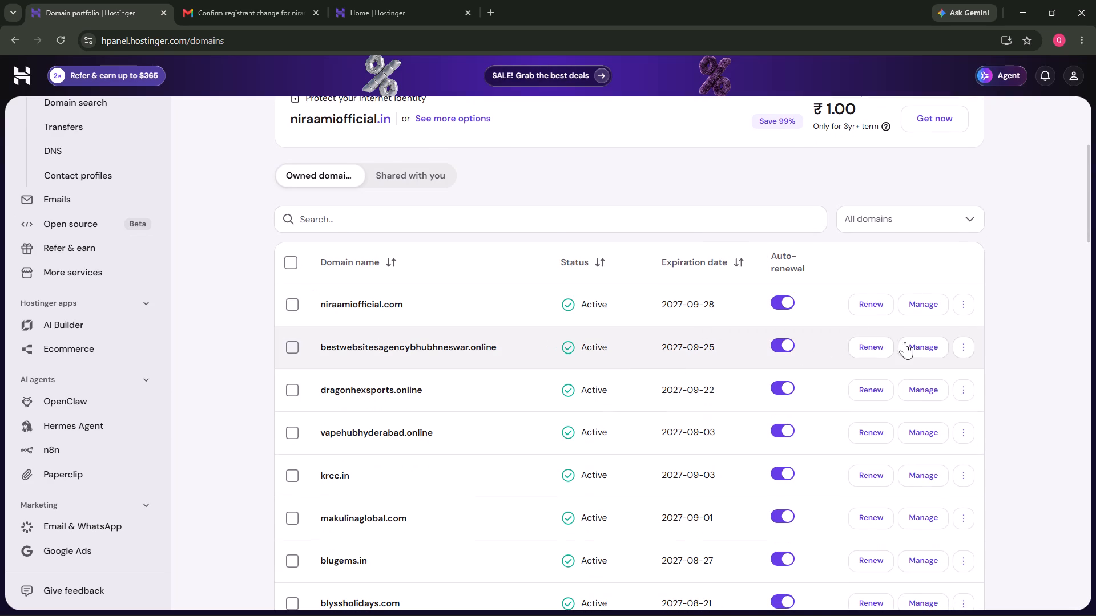
pyautogui.click(961, 341)
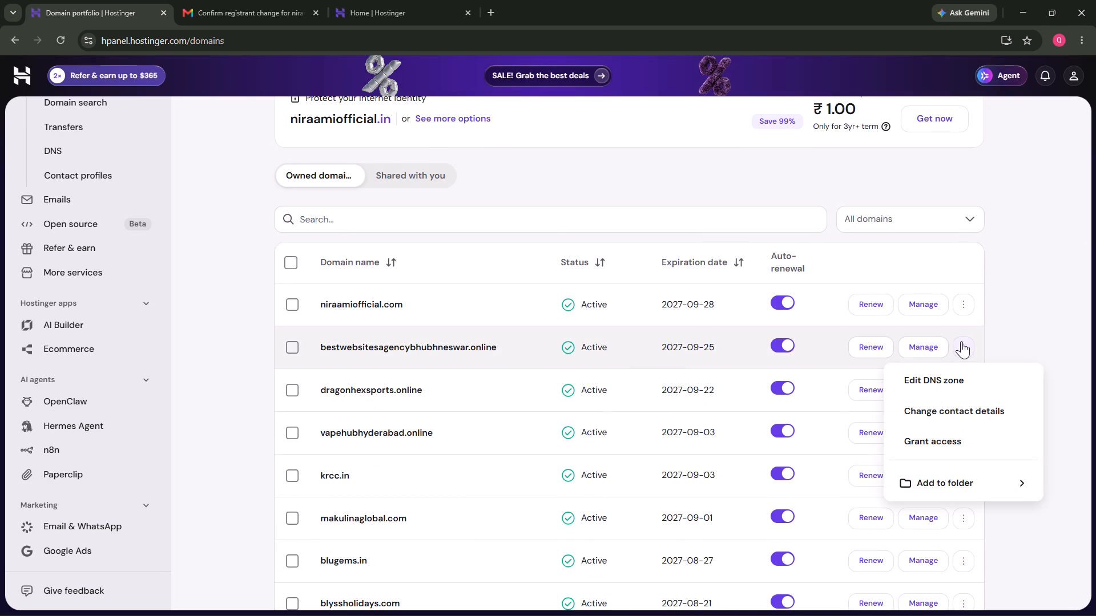
pyautogui.click(915, 349)
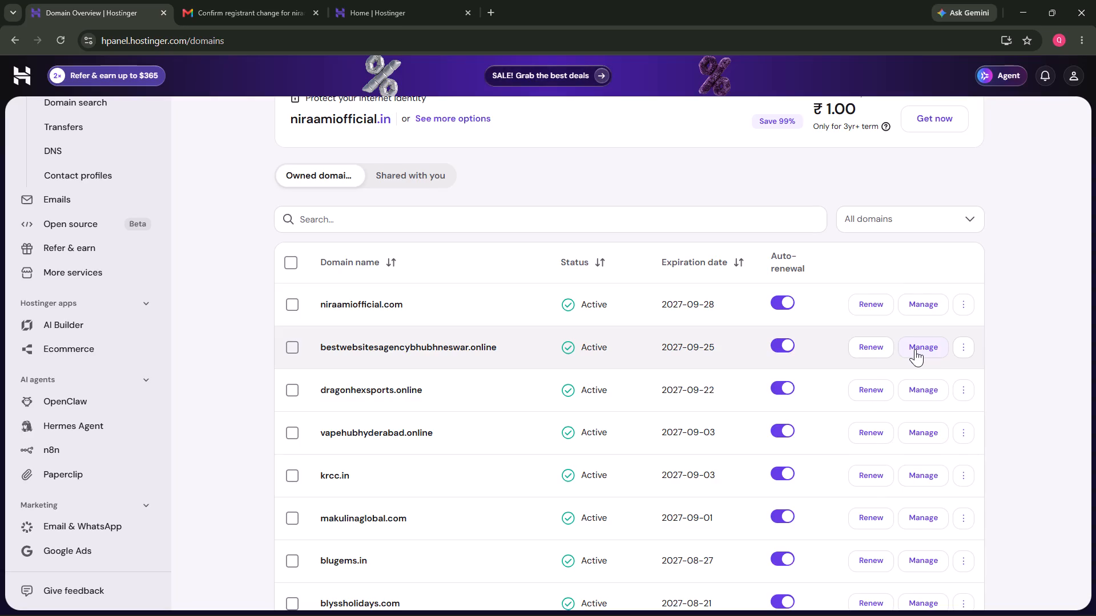
pyautogui.click(915, 349)
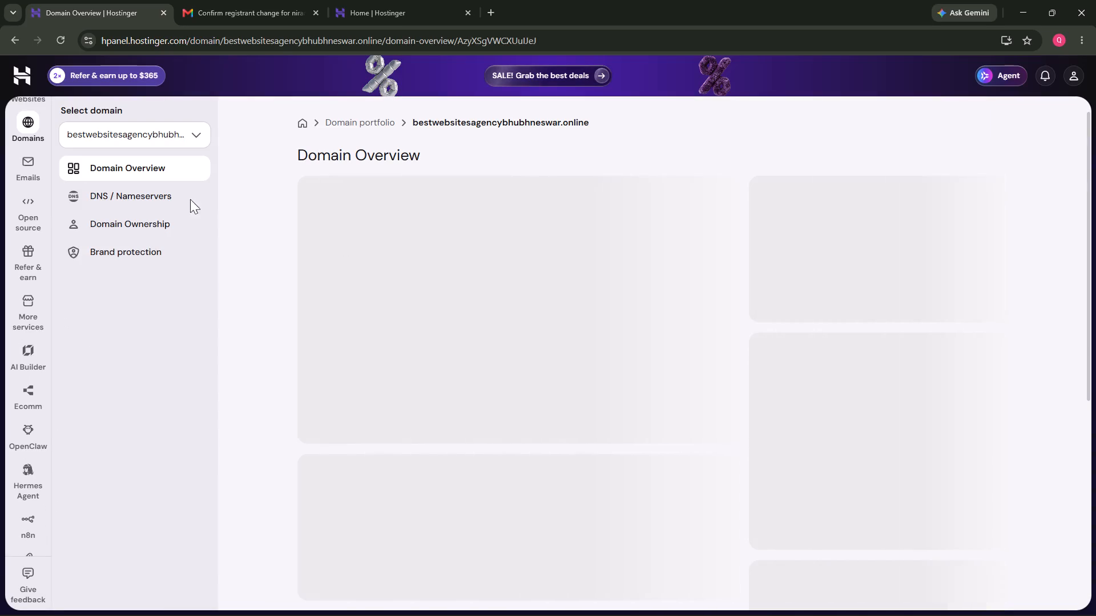
pyautogui.click(151, 223)
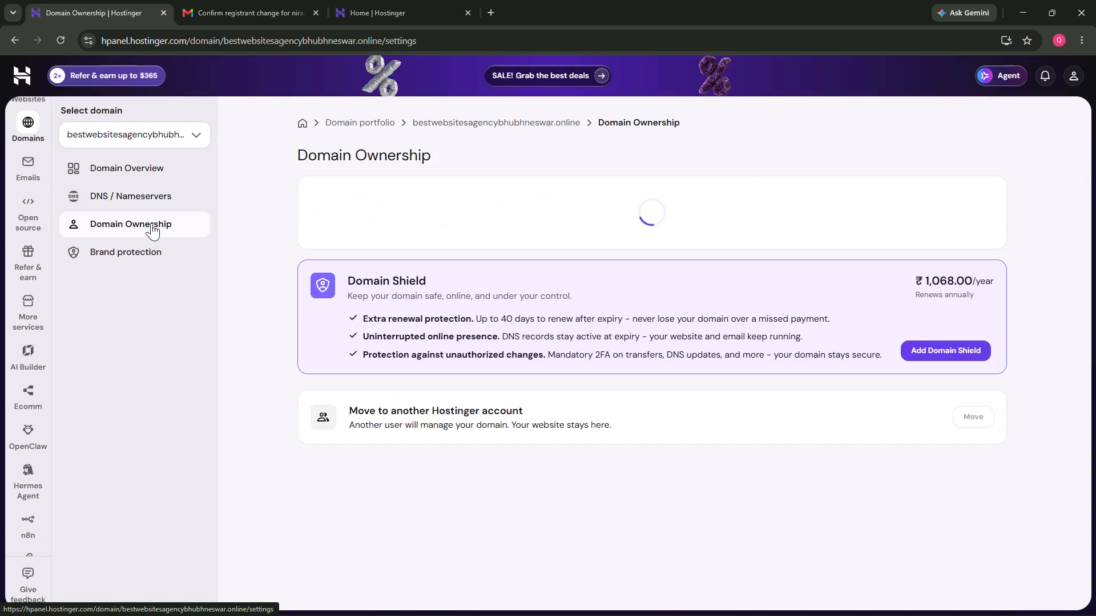
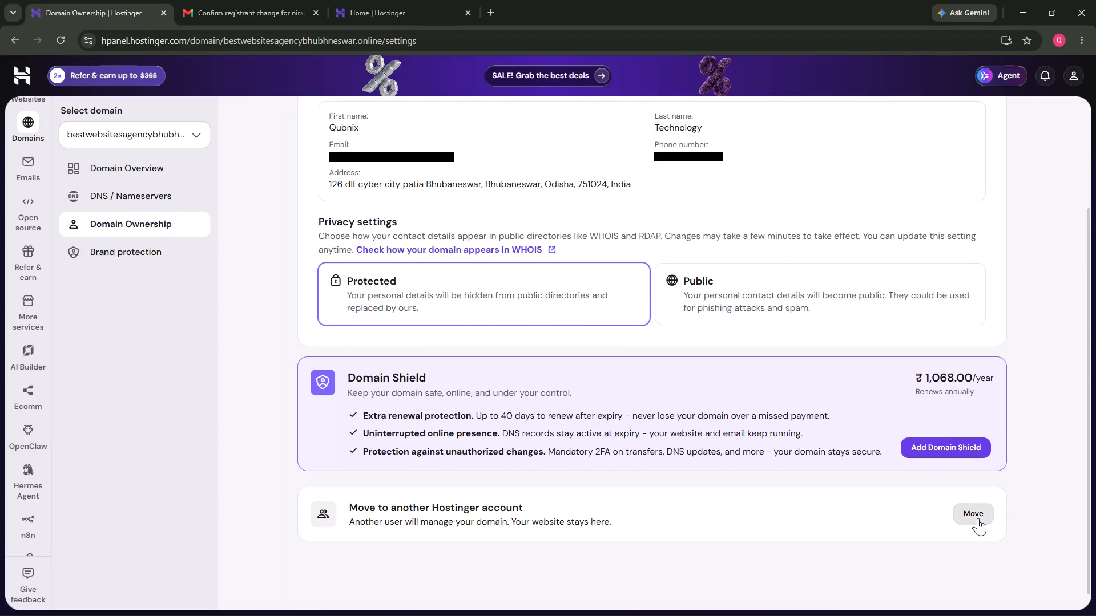
# Request moving bestwebsitesagencybhubhneswar.online to the recipient's Hostinger account email, with the reason "I'm transferring the domain to my client".
pyautogui.click(978, 518)
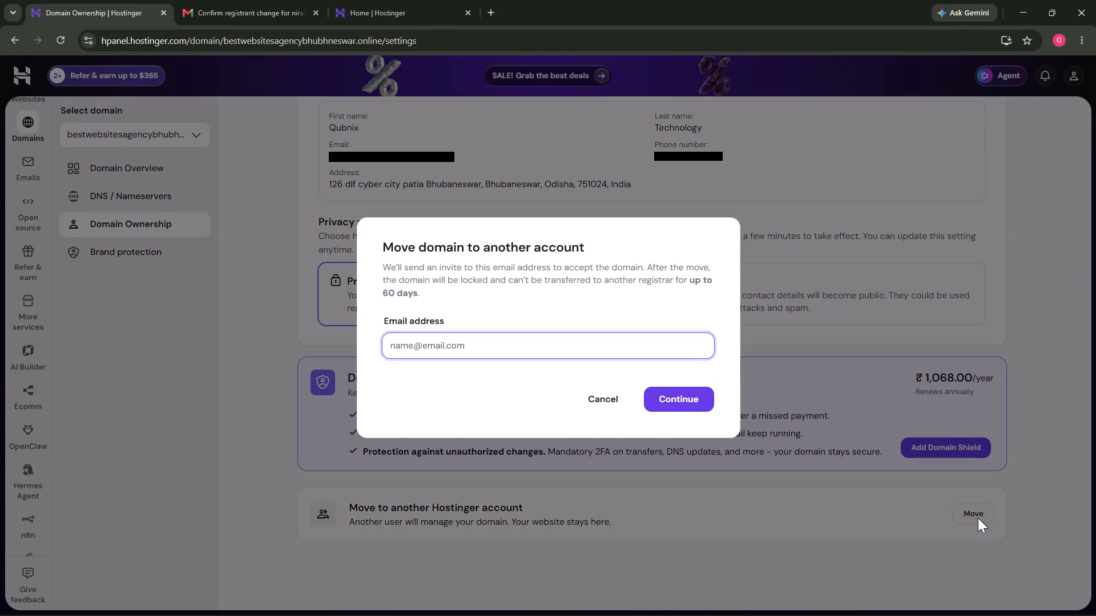
pyautogui.hotkey('ctrl', 'space')
pyautogui.hotkey('ctrl', 'v')
pyautogui.click(707, 399)
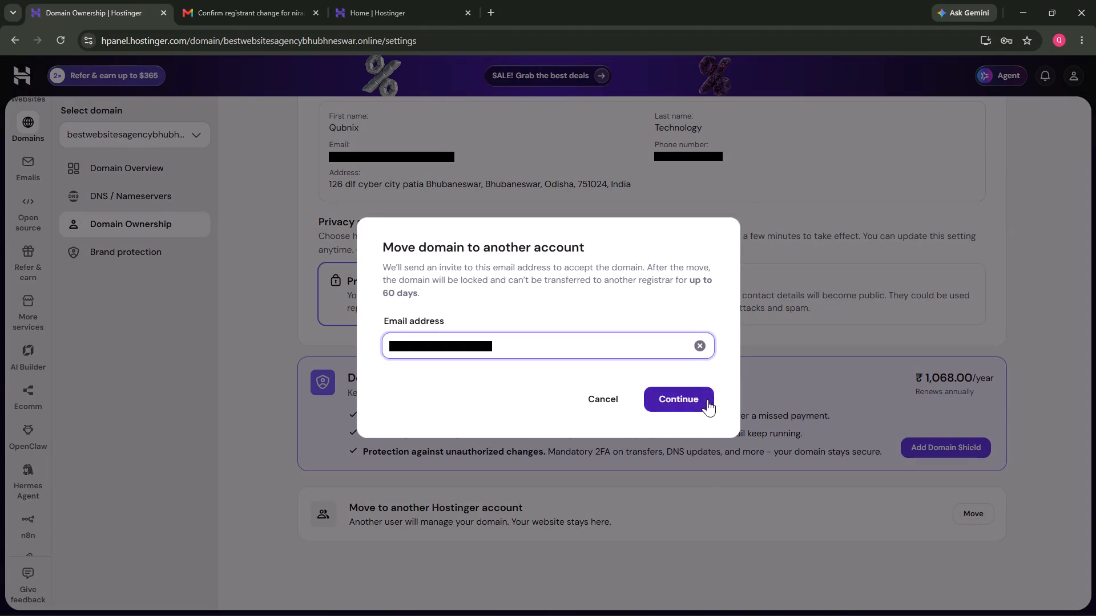
pyautogui.moveTo(563, 329); pyautogui.dragTo(558, 329)
pyautogui.click(555, 332)
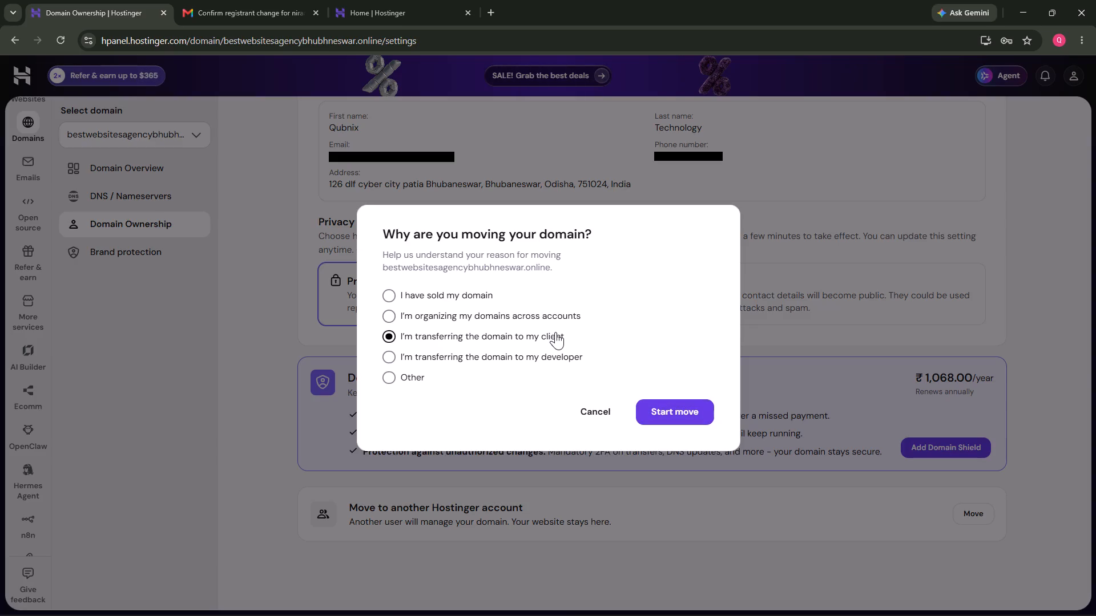
pyautogui.click(677, 410)
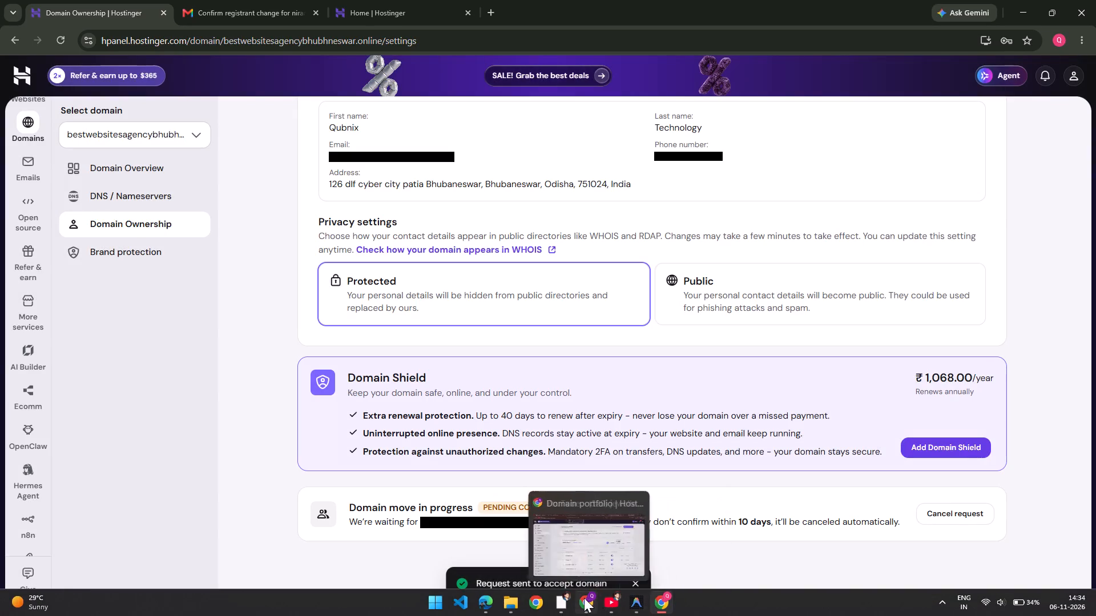
# Reload the domain portfolio in the receiving Hostinger account's browser window to check for the move request, and return to the sending account.
pyautogui.click(578, 539)
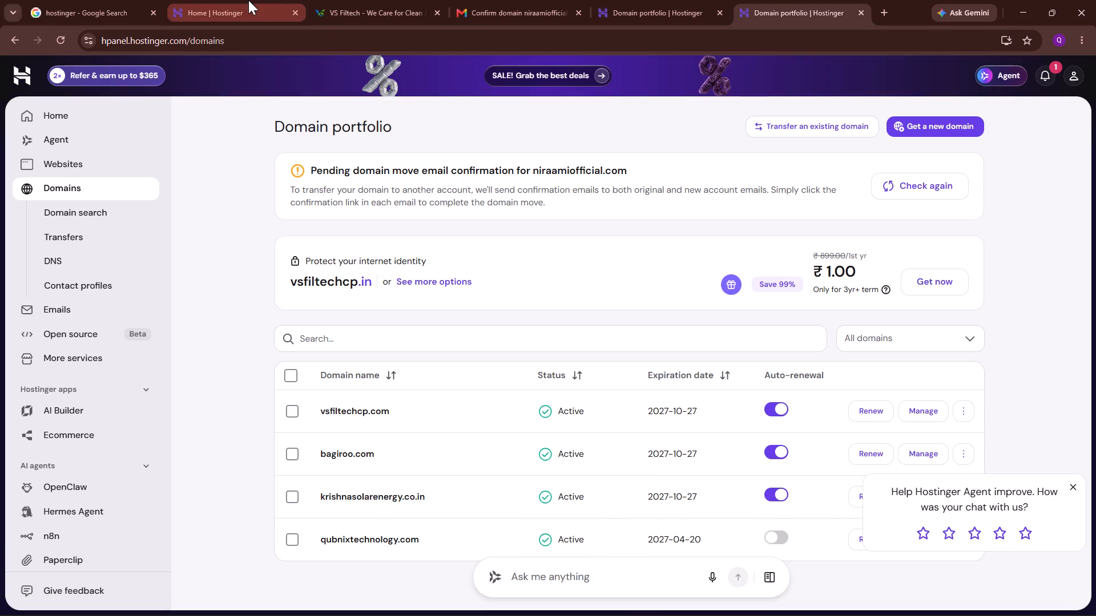
pyautogui.click(51, 47)
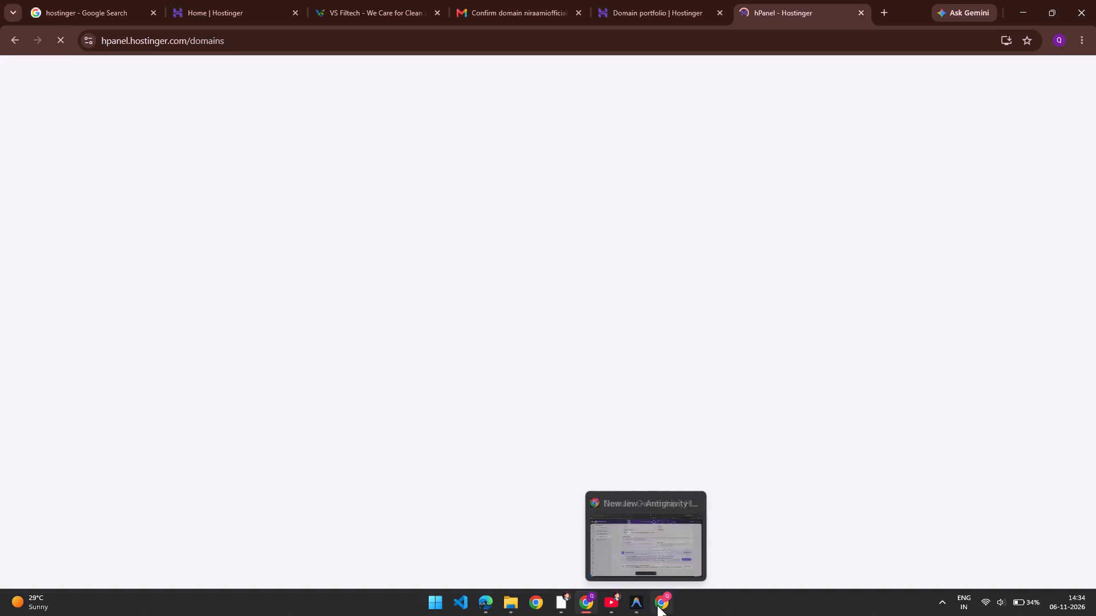
pyautogui.click(658, 553)
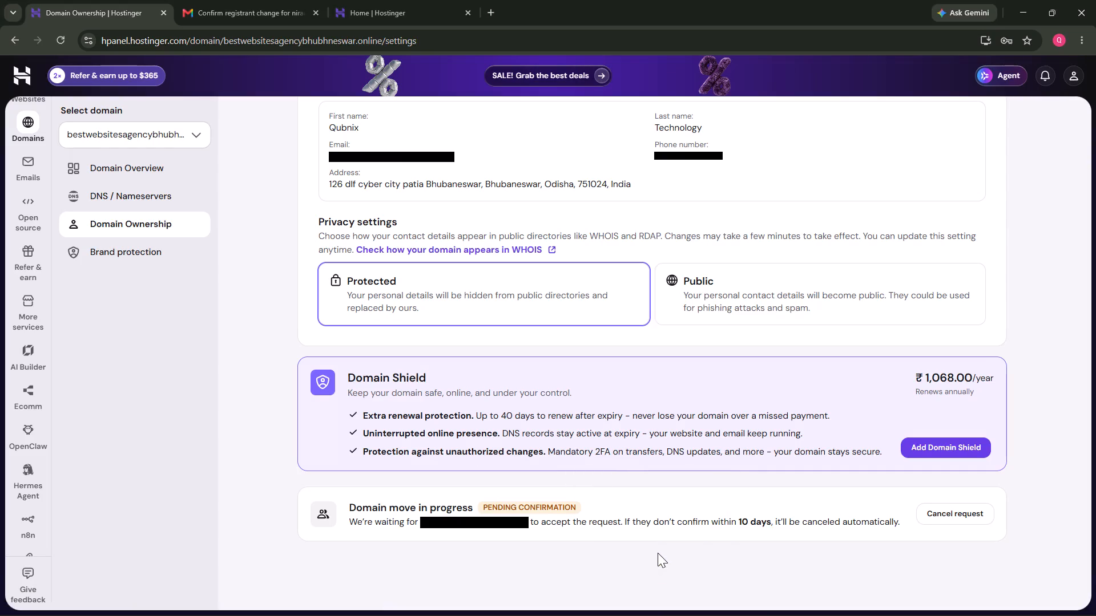
pyautogui.click(571, 553)
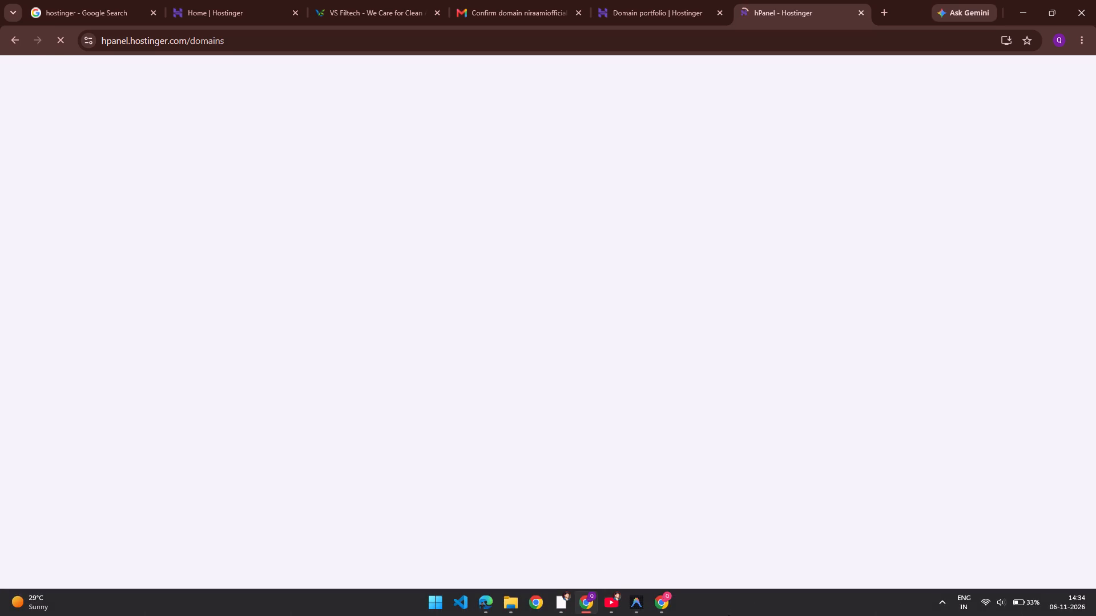
pyautogui.click(655, 536)
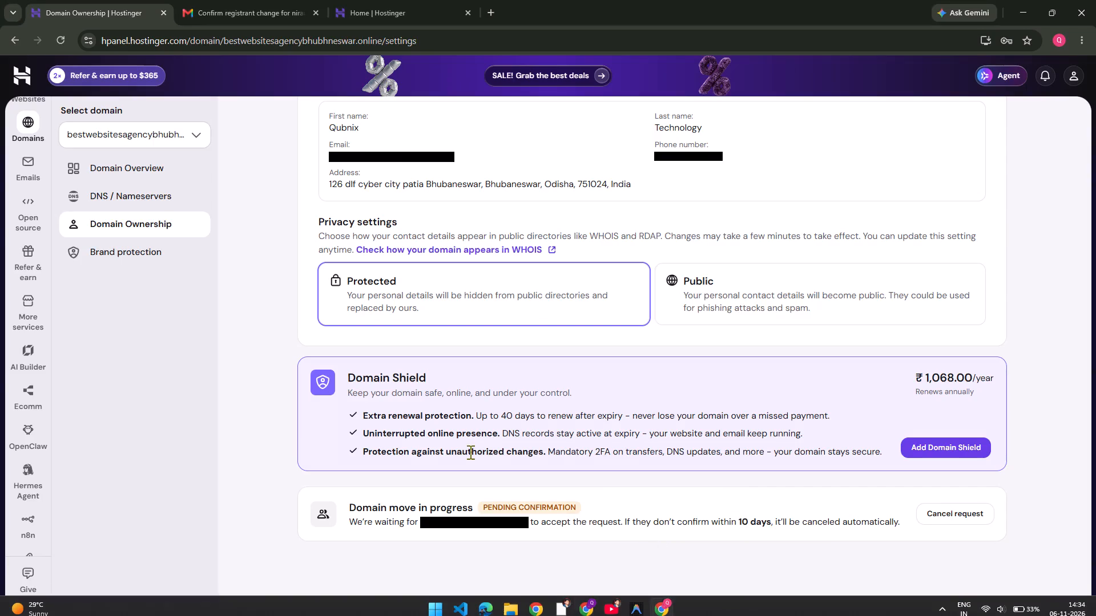
pyautogui.click(577, 545)
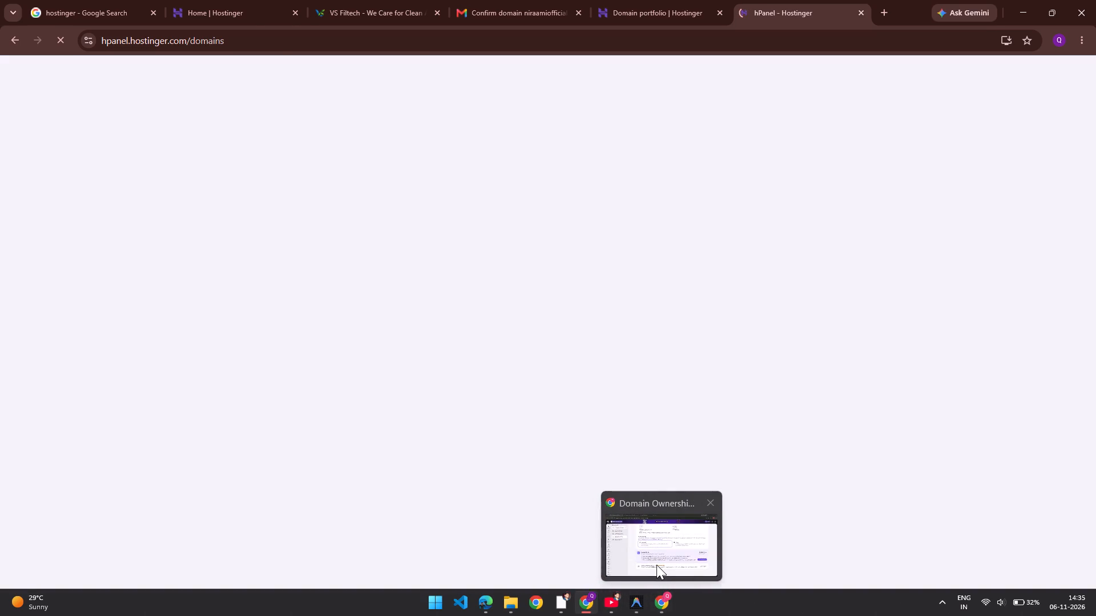
pyautogui.click(656, 565)
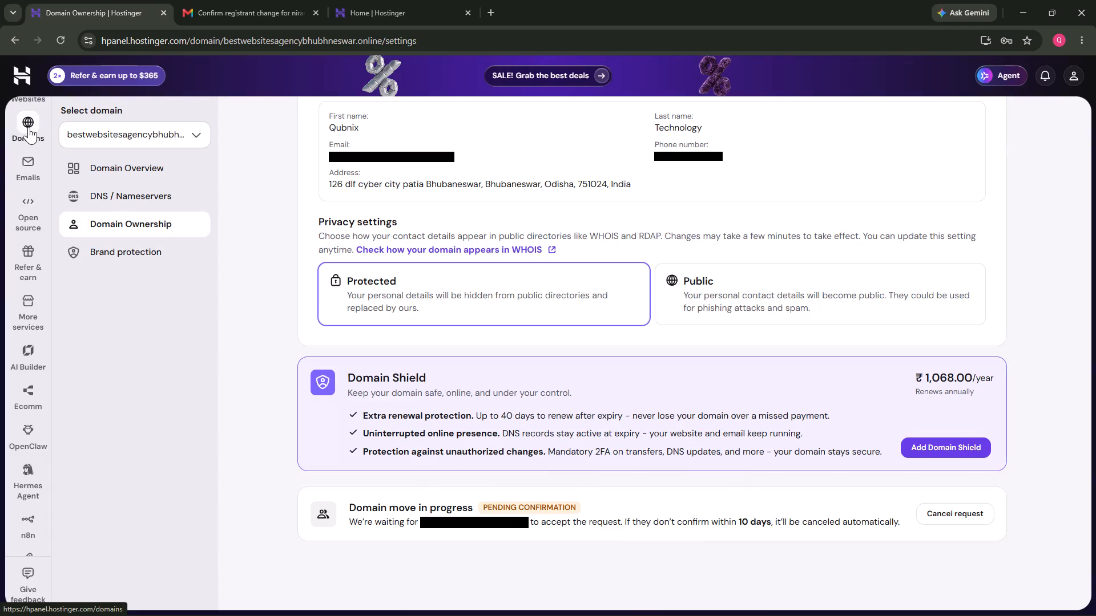
# Open the Domain Ownership settings of ainovatest.com from the owned domains list and go to its move-to-another-account section.
pyautogui.click(29, 127)
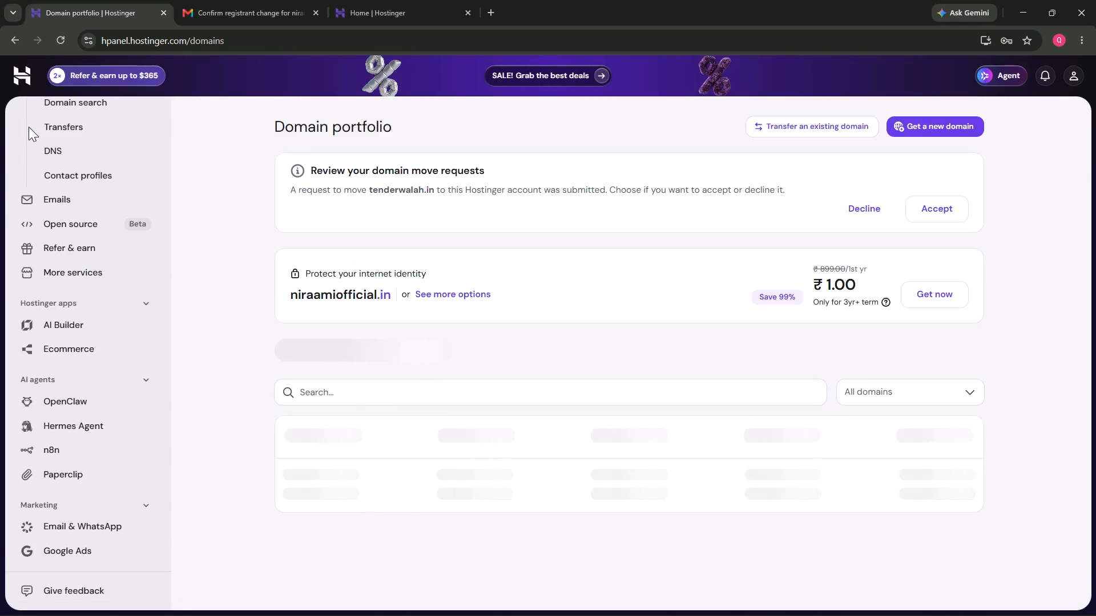
pyautogui.scroll(-5, 123, 156)
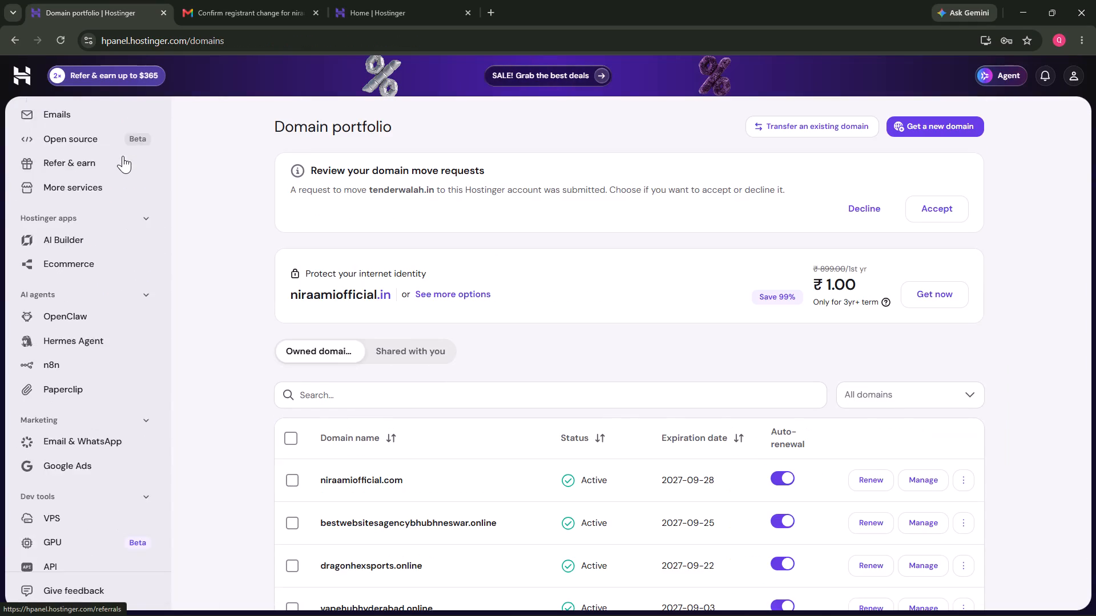
pyautogui.scroll(-5, 415, 289)
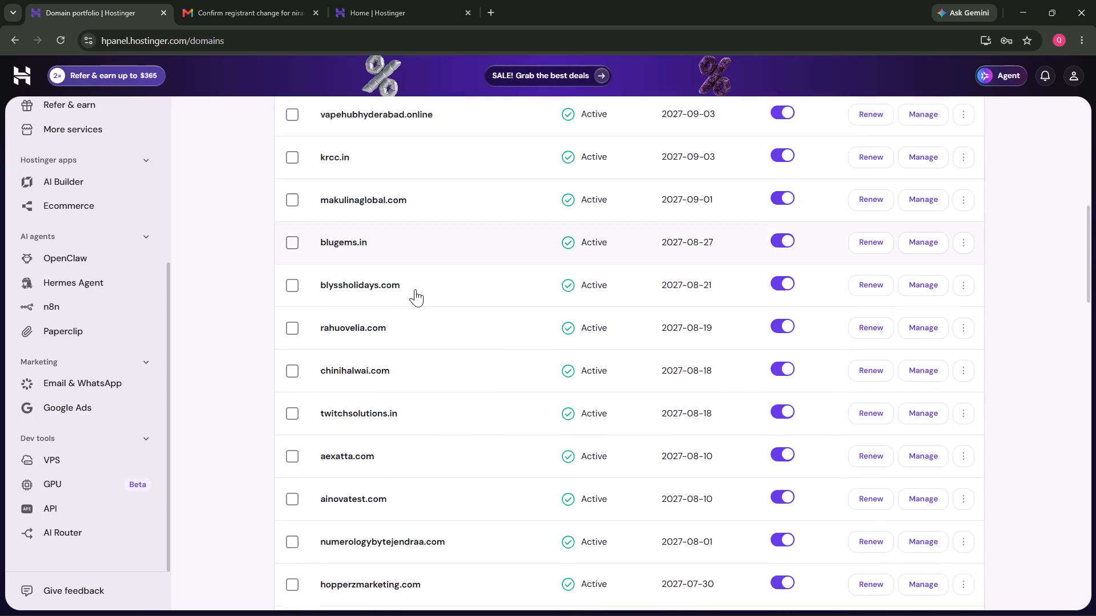
pyautogui.scroll(-3, 415, 289)
pyautogui.scroll(3, 415, 289)
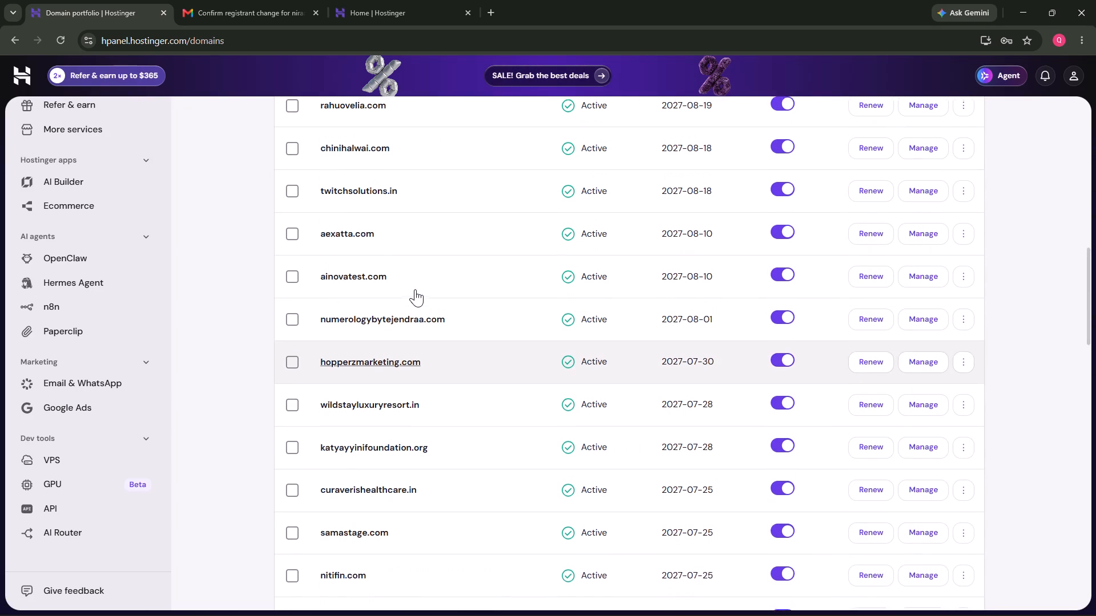
pyautogui.scroll(1, 415, 289)
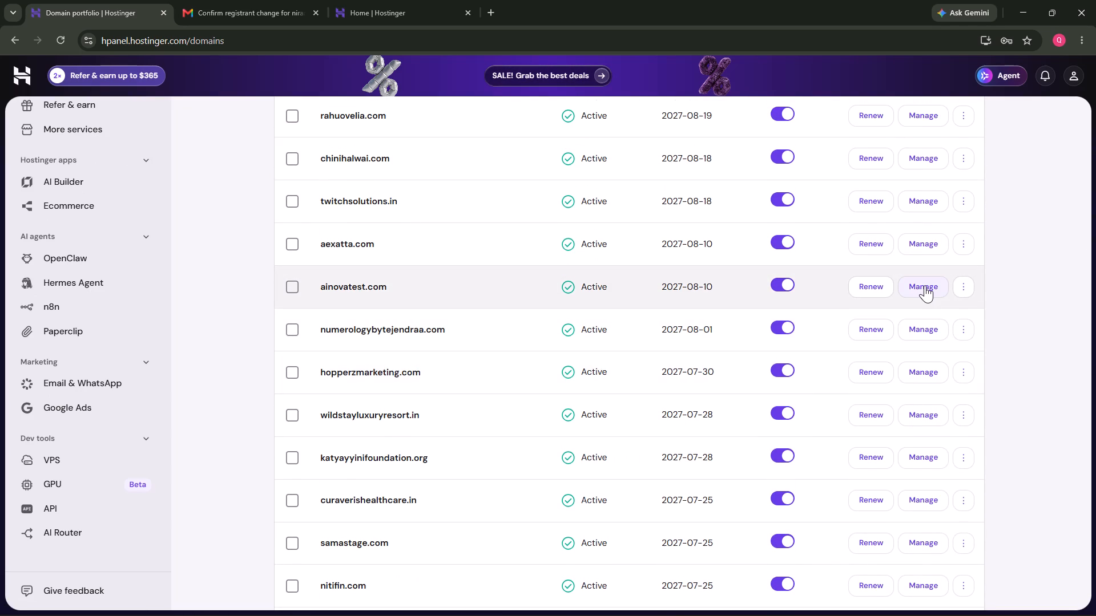
pyautogui.click(925, 285)
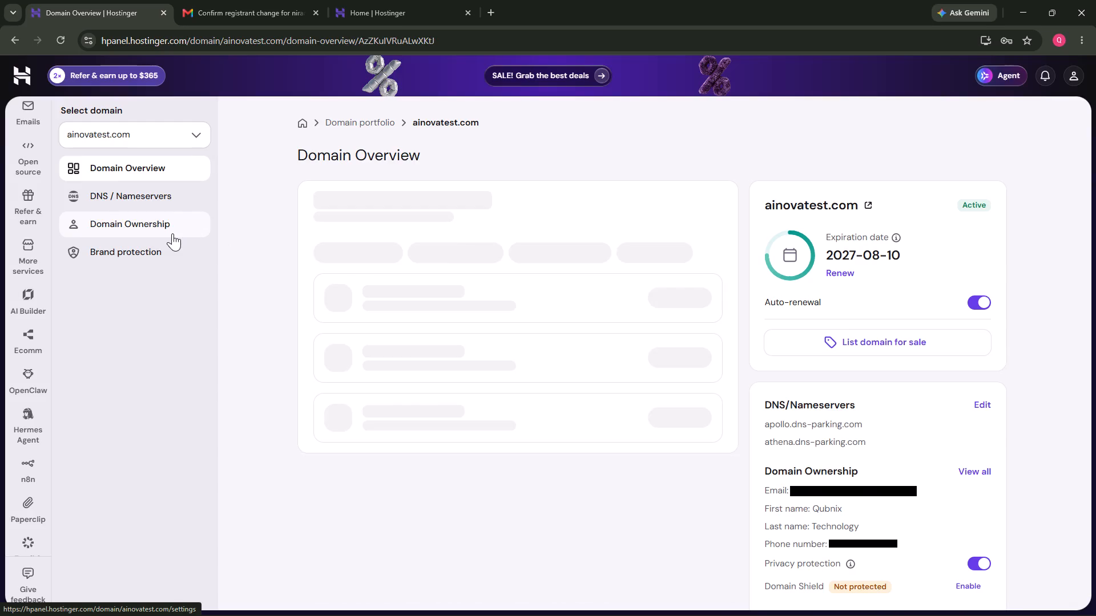
pyautogui.click(172, 233)
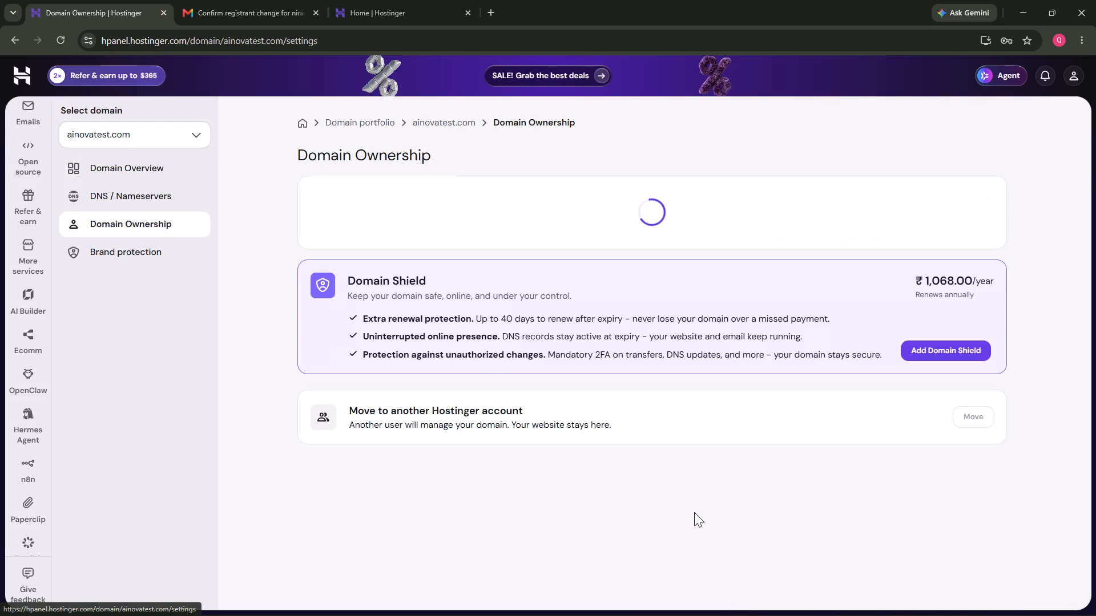
pyautogui.scroll(-4, 694, 512)
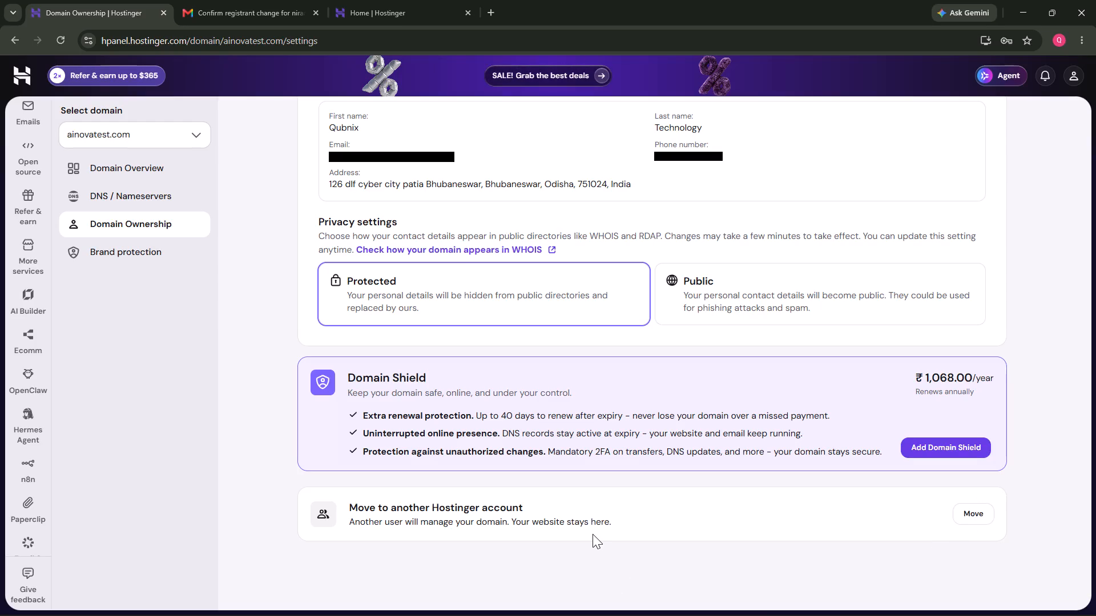
# Request moving ainovatest.com to the recipient's Hostinger account email, with the reason "I'm transferring the domain to my client".
pyautogui.click(984, 516)
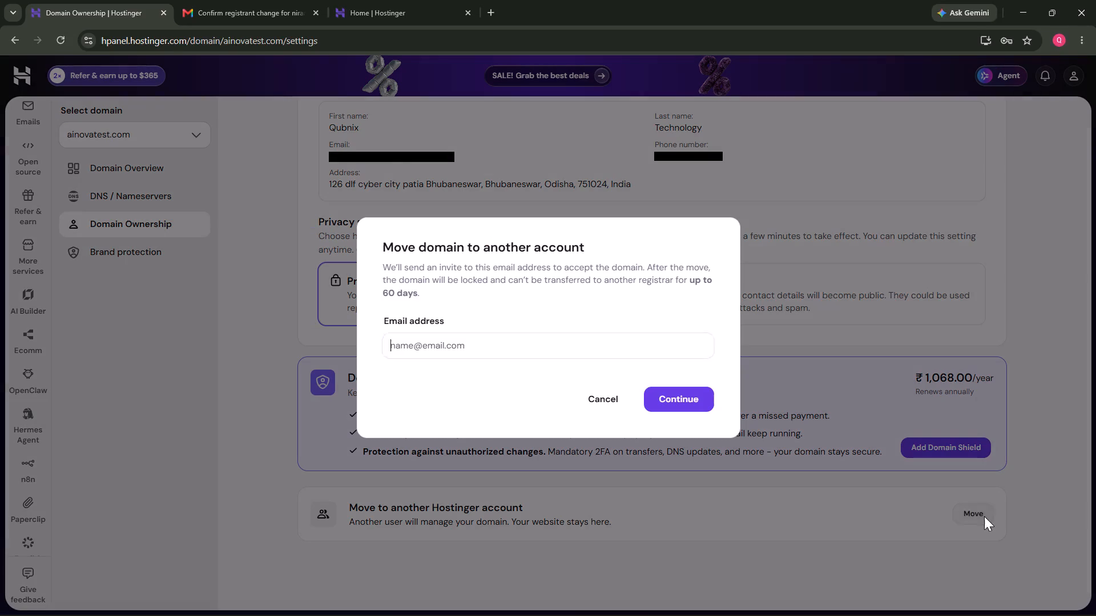
pyautogui.hotkey('ctrl', 'v')
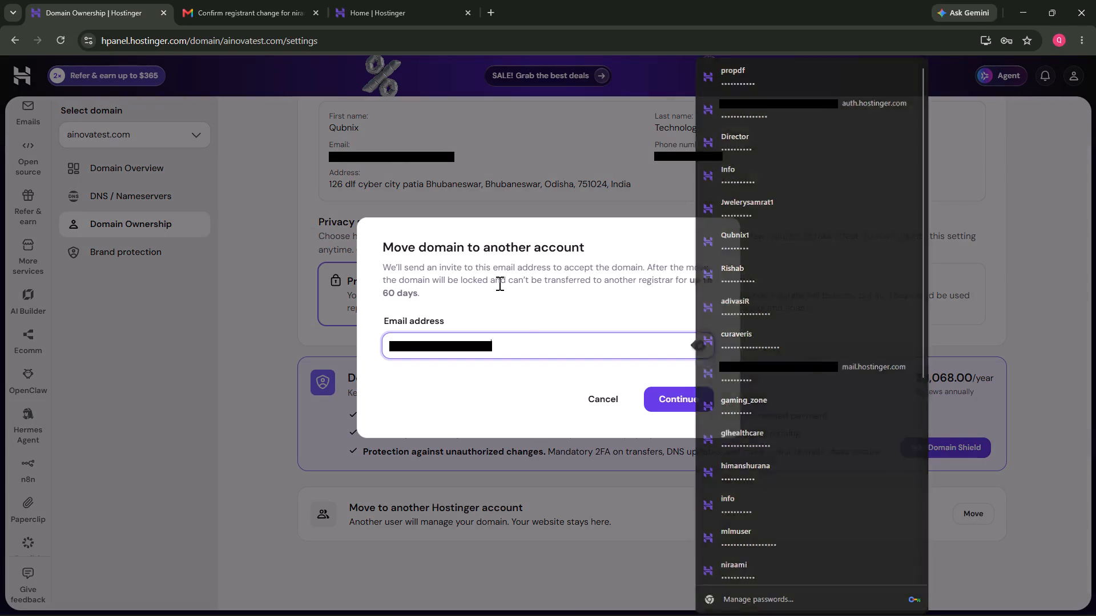
pyautogui.click(674, 400)
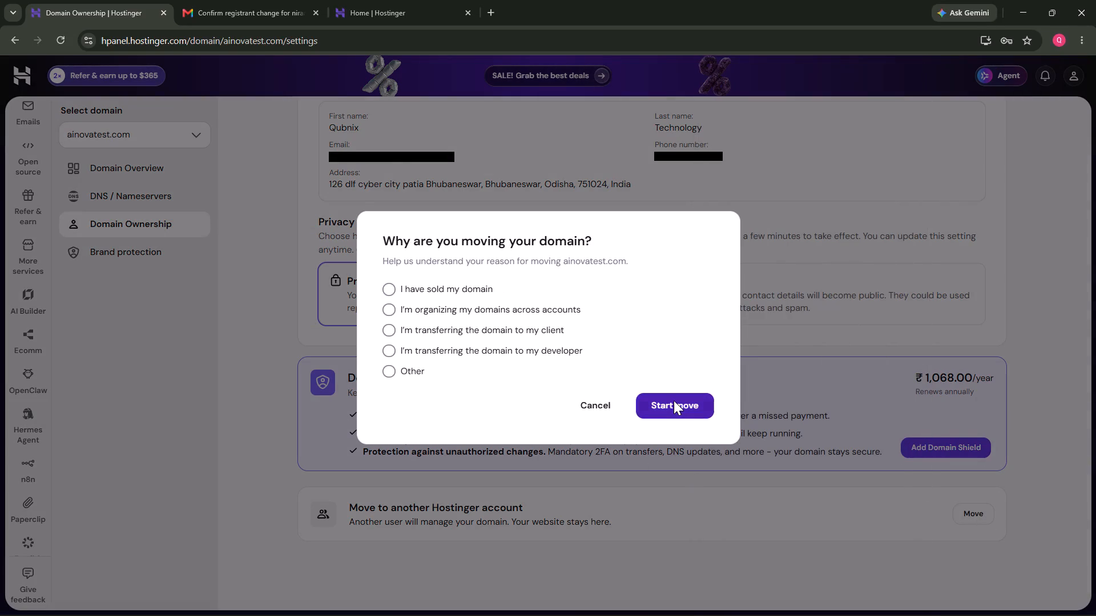
pyautogui.click(572, 327)
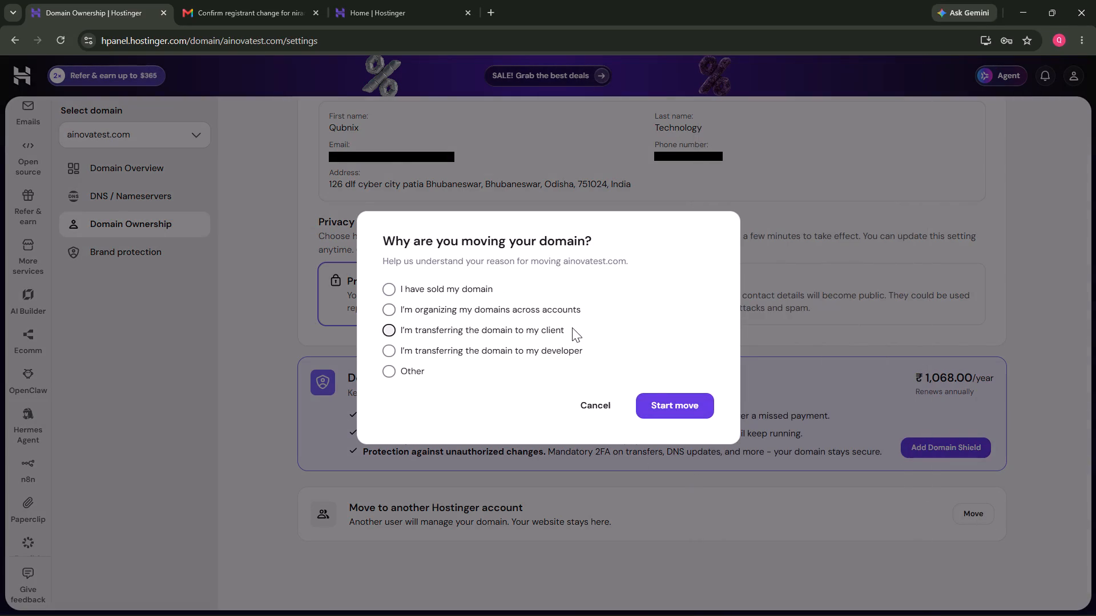
pyautogui.click(528, 325)
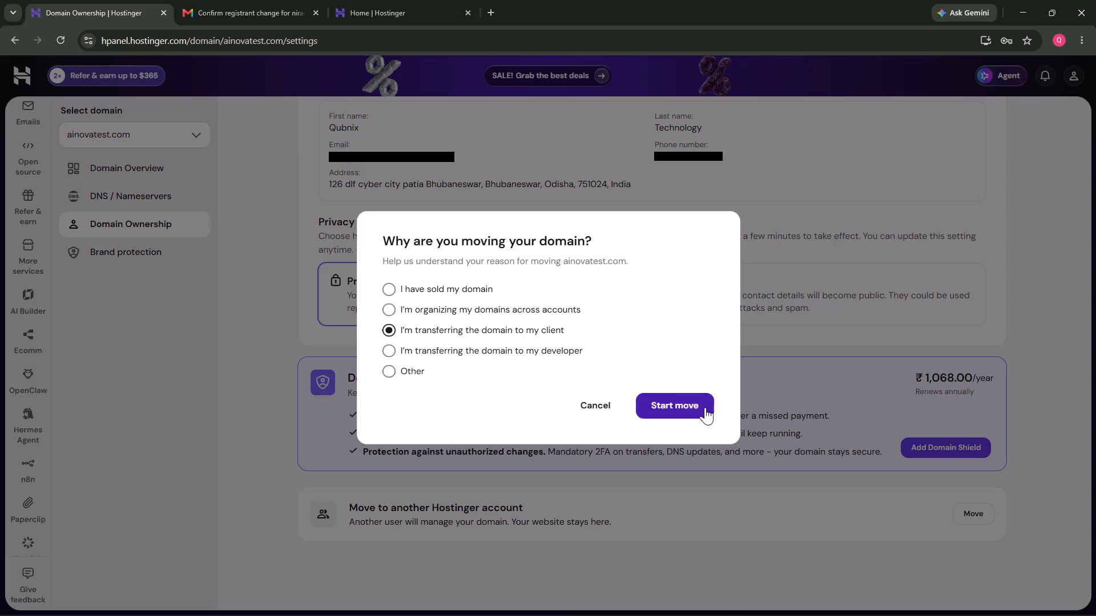
pyautogui.click(694, 408)
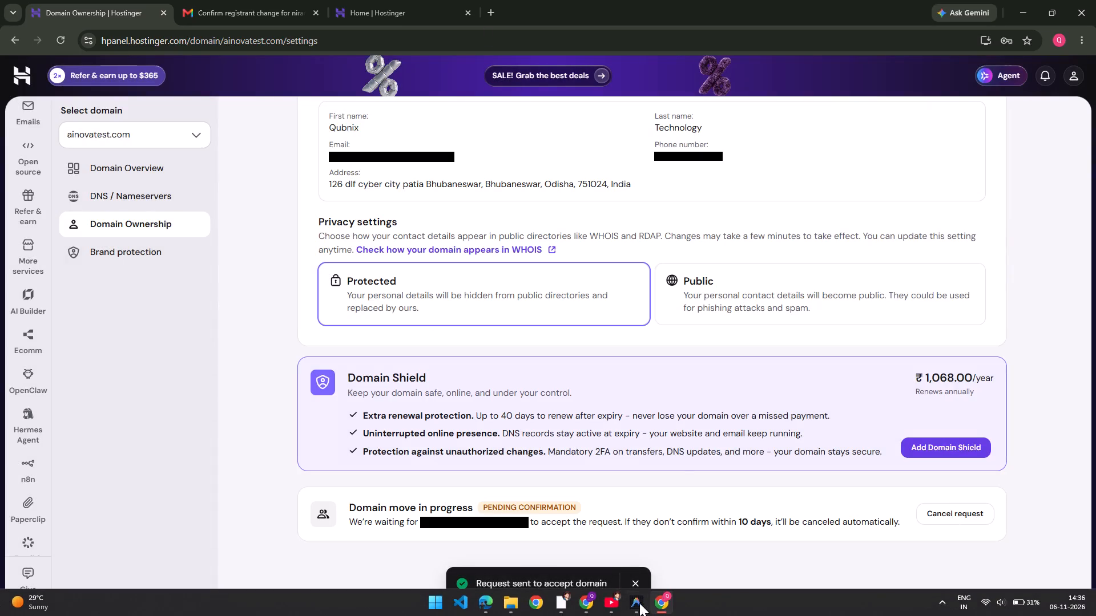
# Switch to the receiving Hostinger account's browser window with the domain portfolio.
pyautogui.click(579, 541)
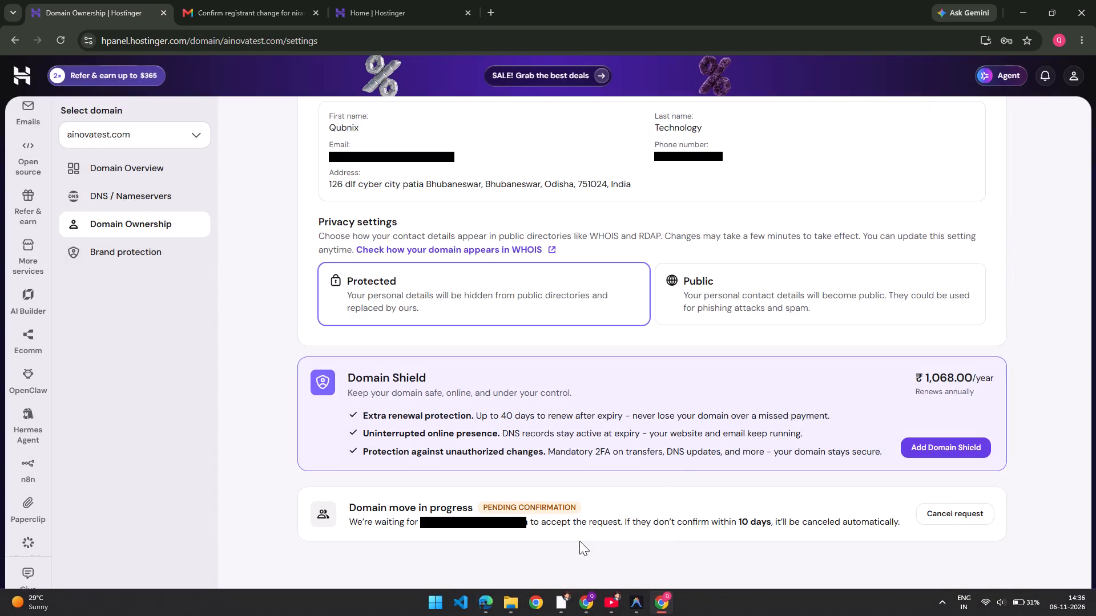
pyautogui.click(582, 543)
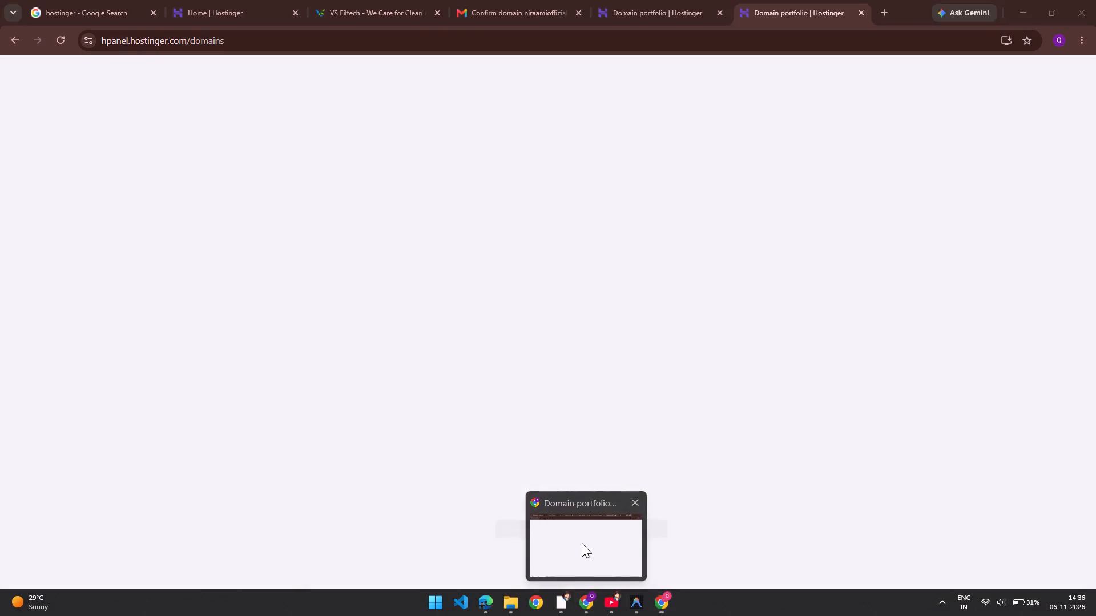
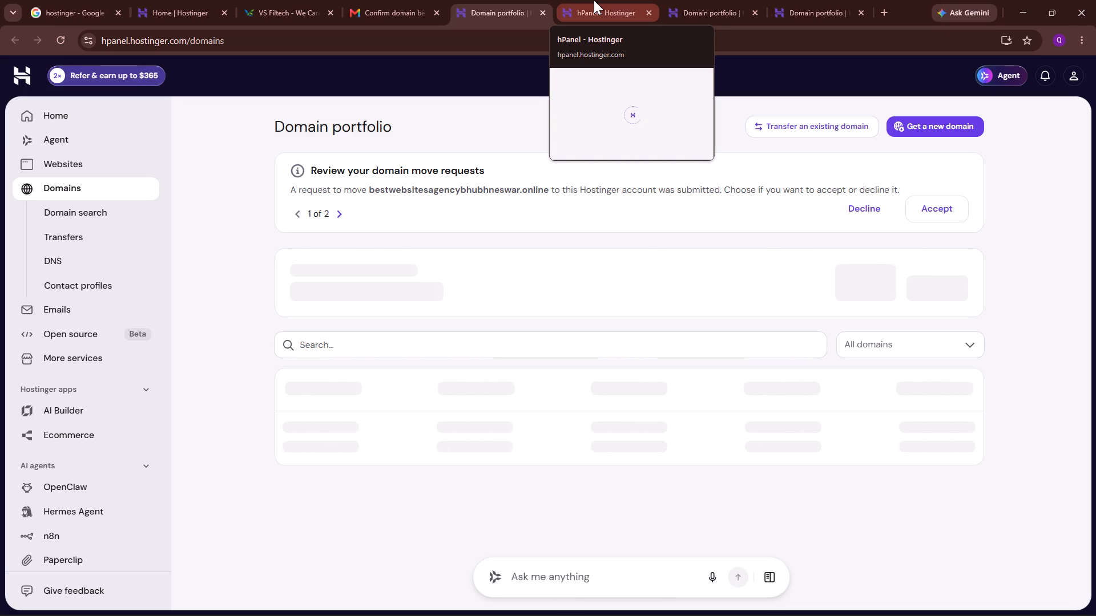
# Accept the pending request to move bestwebsitesagencybhubhneswar.online into the receiving Hostinger account.
pyautogui.click(940, 213)
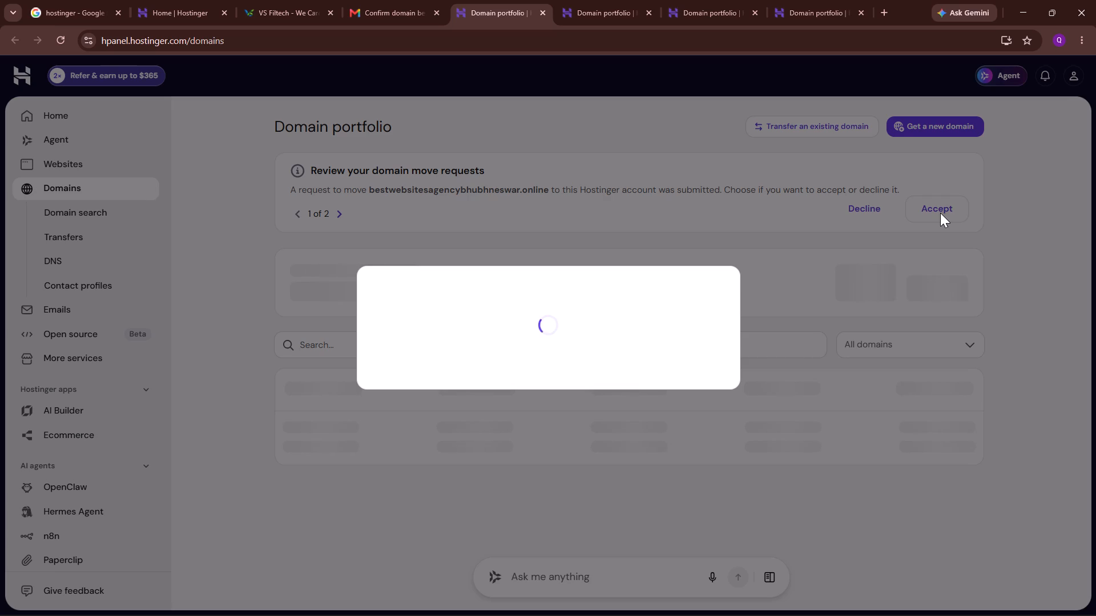
# Accept and confirm the request to move bestwebsitesagencybhubhneswar.online into this Hostinger account.
pyautogui.click(595, 0)
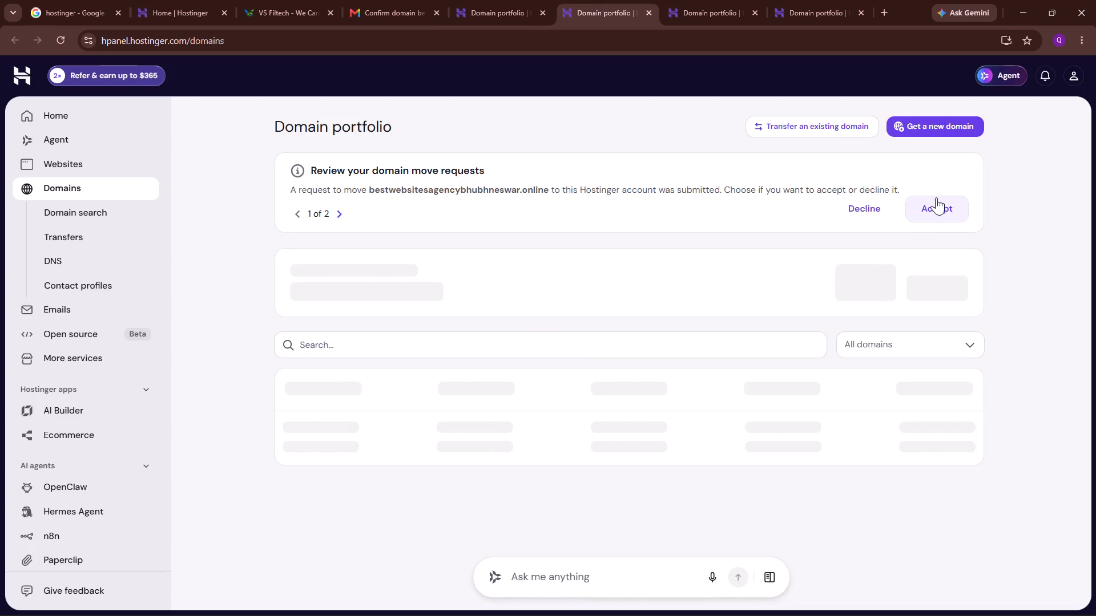
pyautogui.click(936, 197)
pyautogui.click(462, 0)
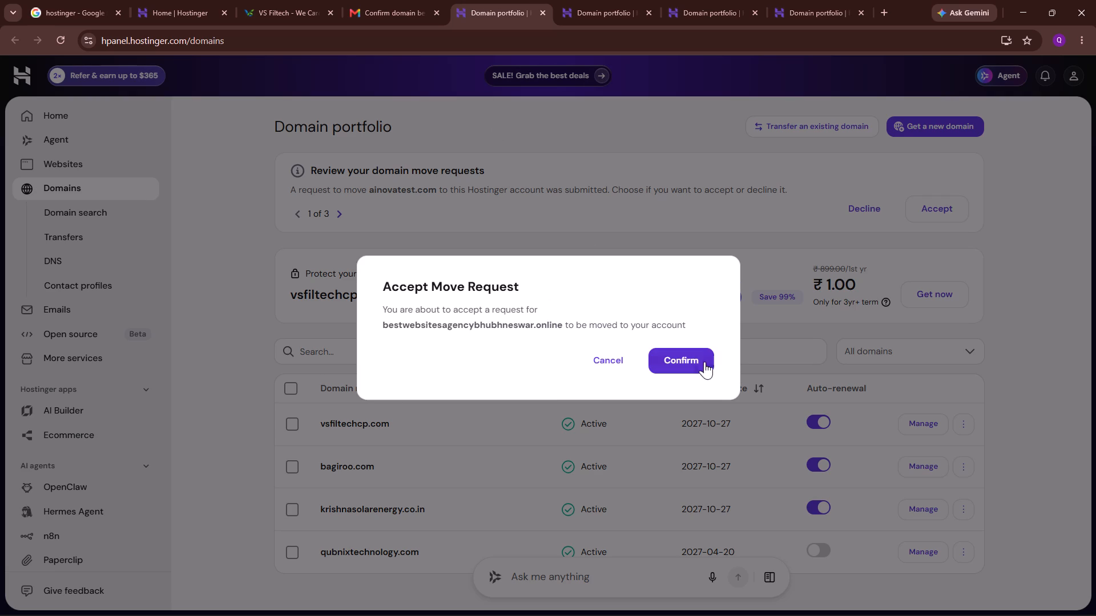
pyautogui.click(695, 355)
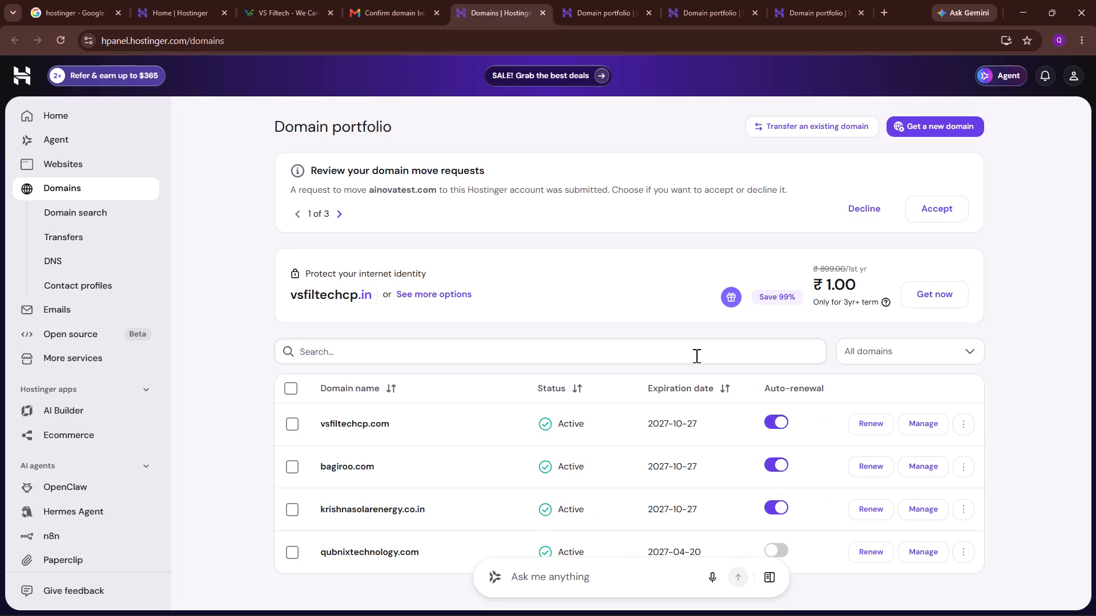
# Accept and confirm the request to move ainovatest.com into this Hostinger account.
pyautogui.click(923, 208)
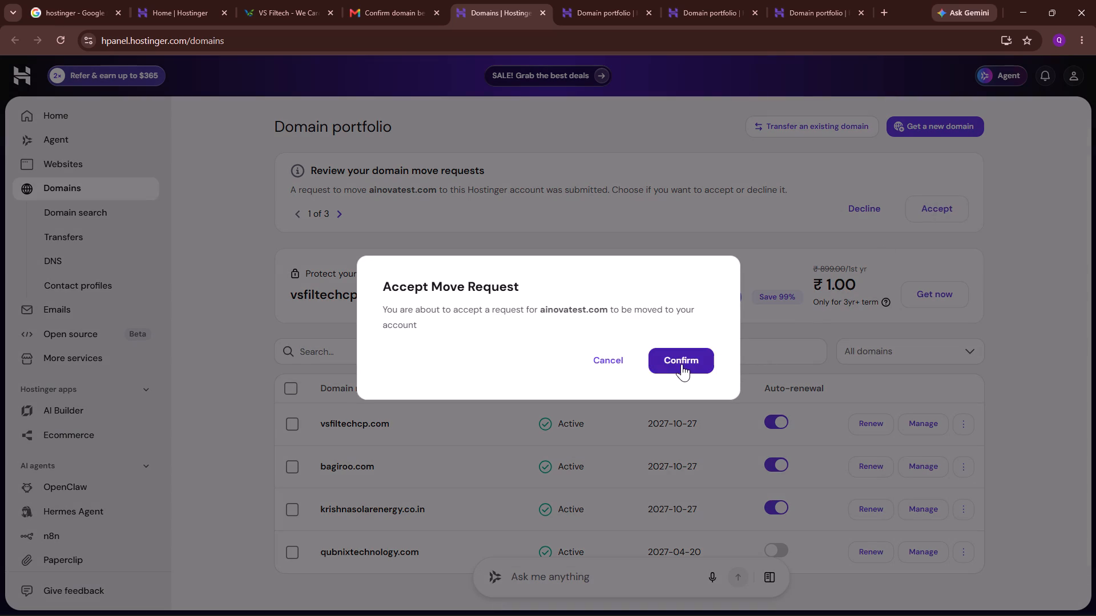
pyautogui.click(682, 364)
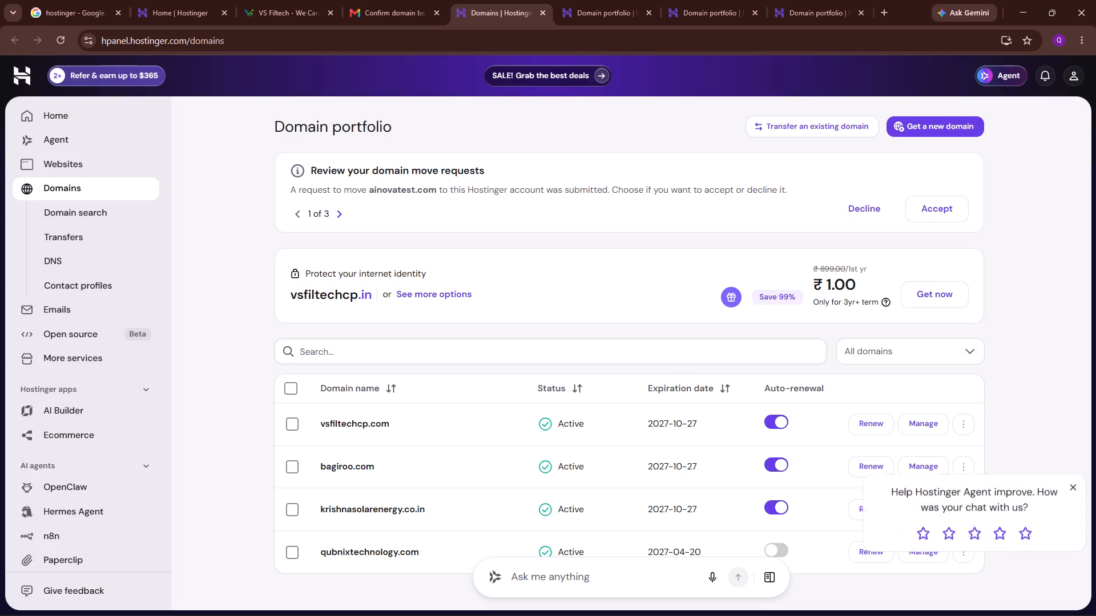
pyautogui.click(340, 219)
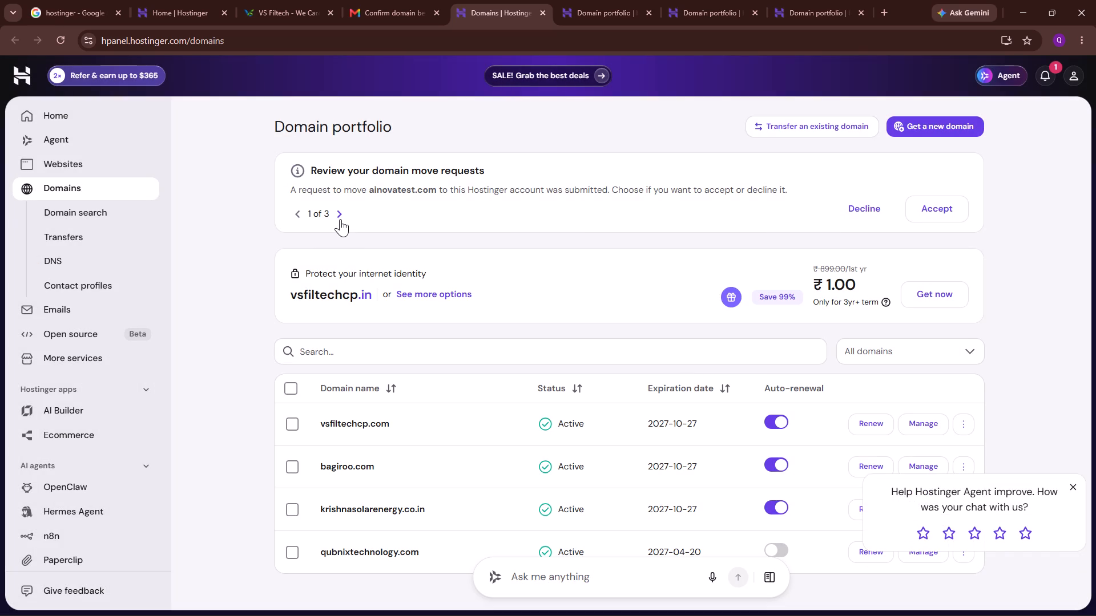
pyautogui.click(340, 219)
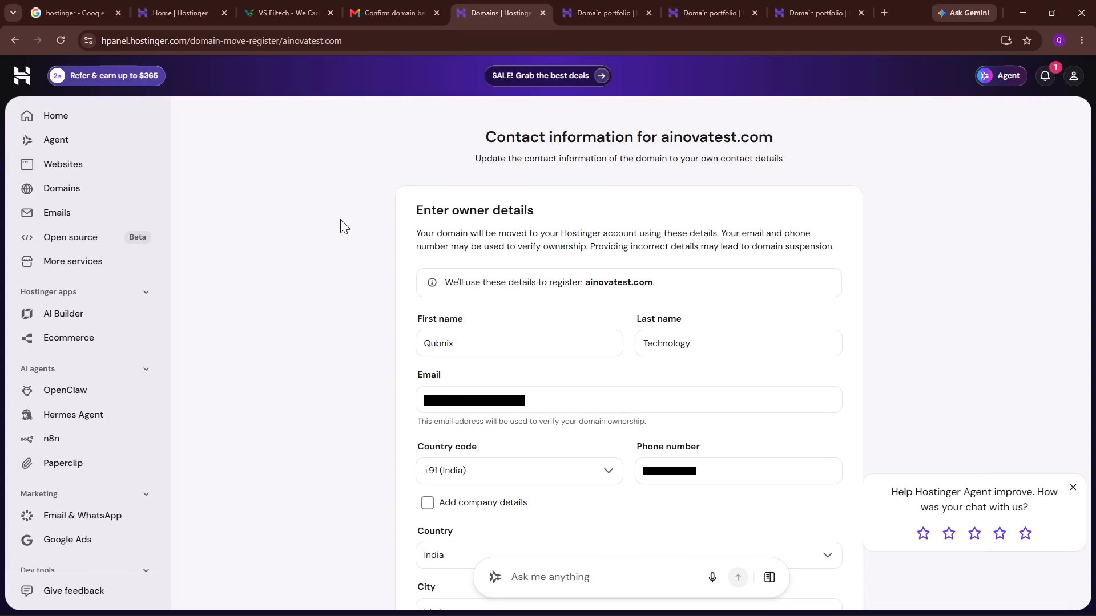
# Fill the missing owner address for ainovatest.com from the saved suggestion and choose Odisha as the region.
pyautogui.scroll(-7, 740, 431)
pyautogui.click(809, 529)
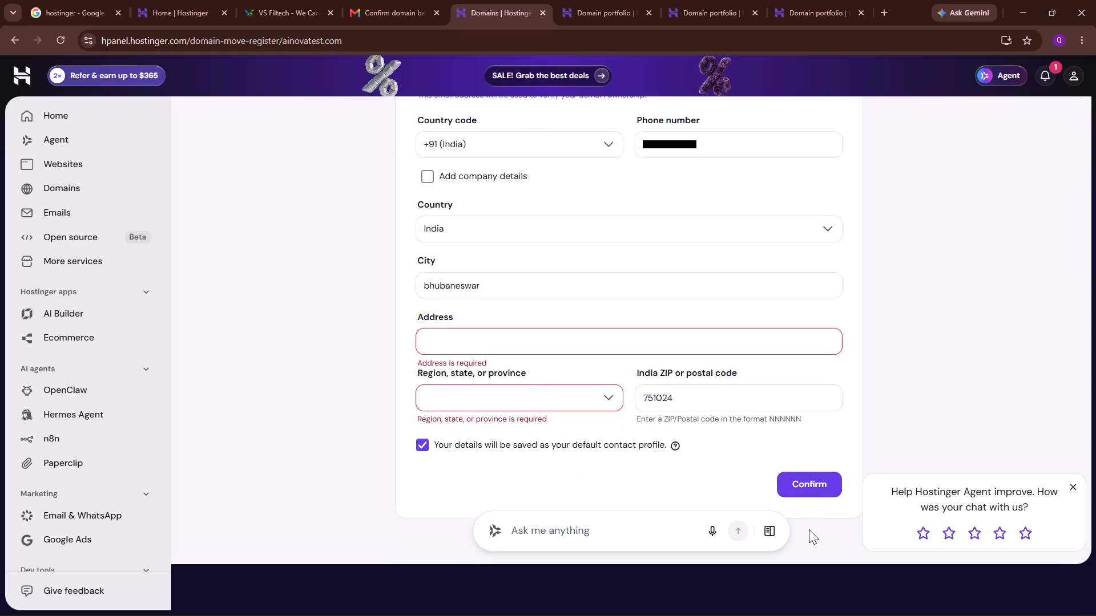
pyautogui.click(554, 346)
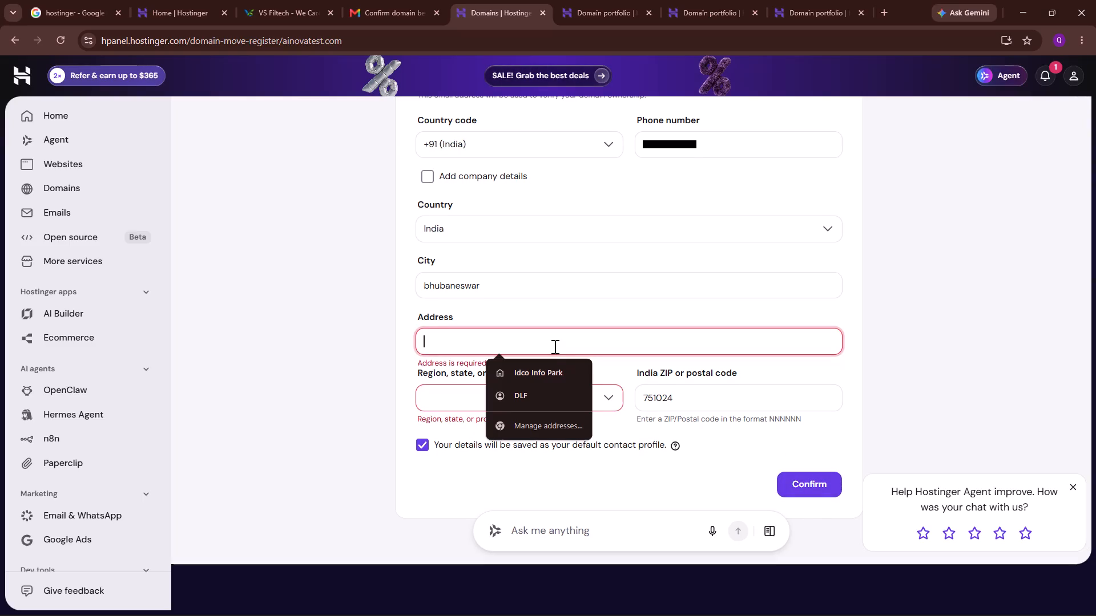
pyautogui.click(544, 374)
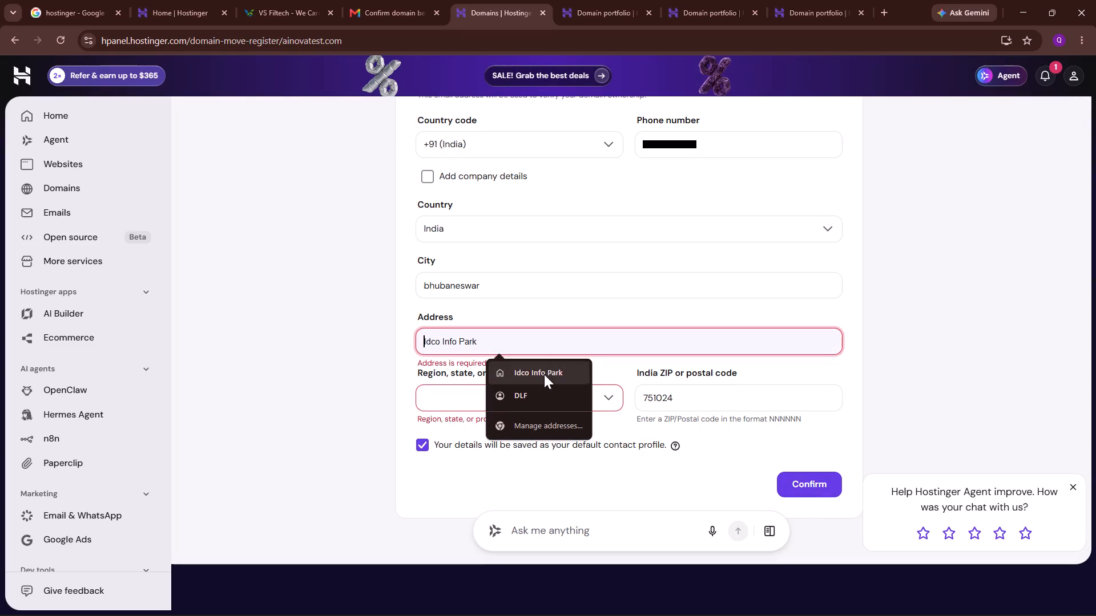
pyautogui.click(534, 403)
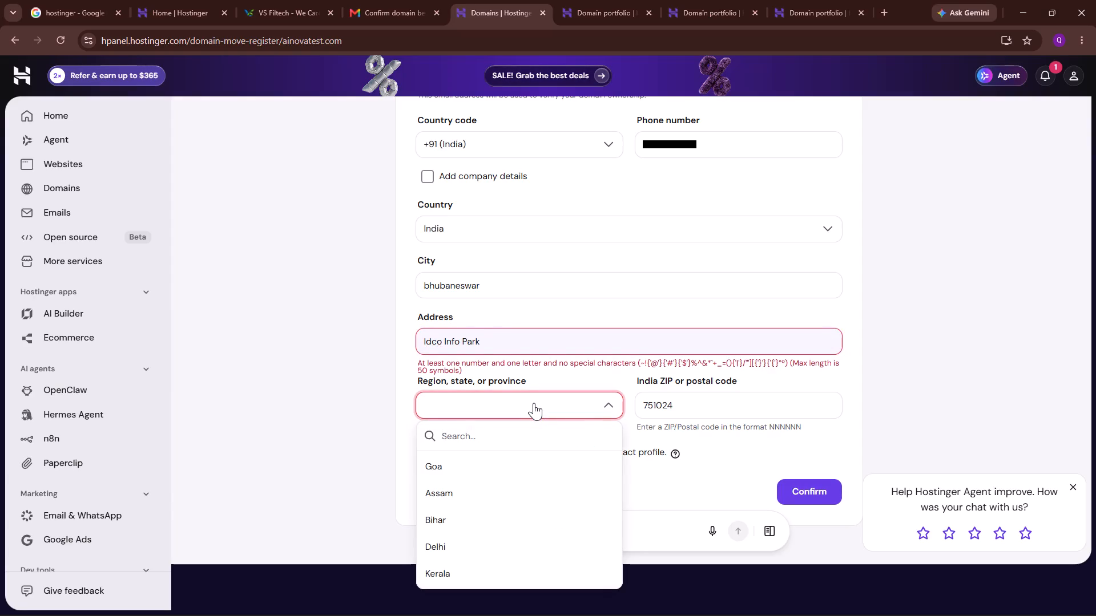
pyautogui.write('odi')
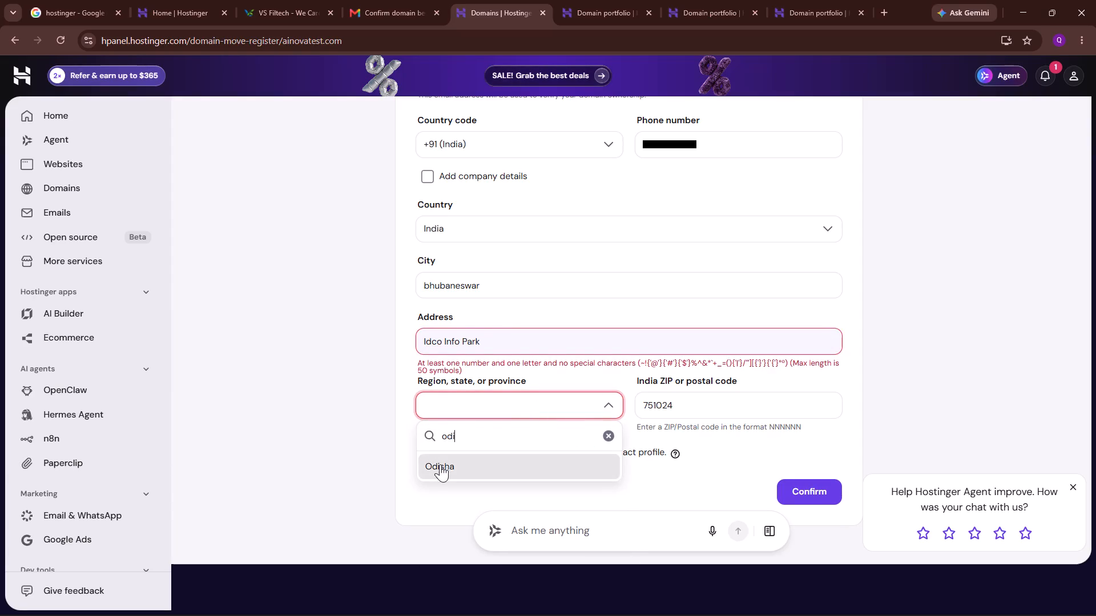
pyautogui.click(440, 464)
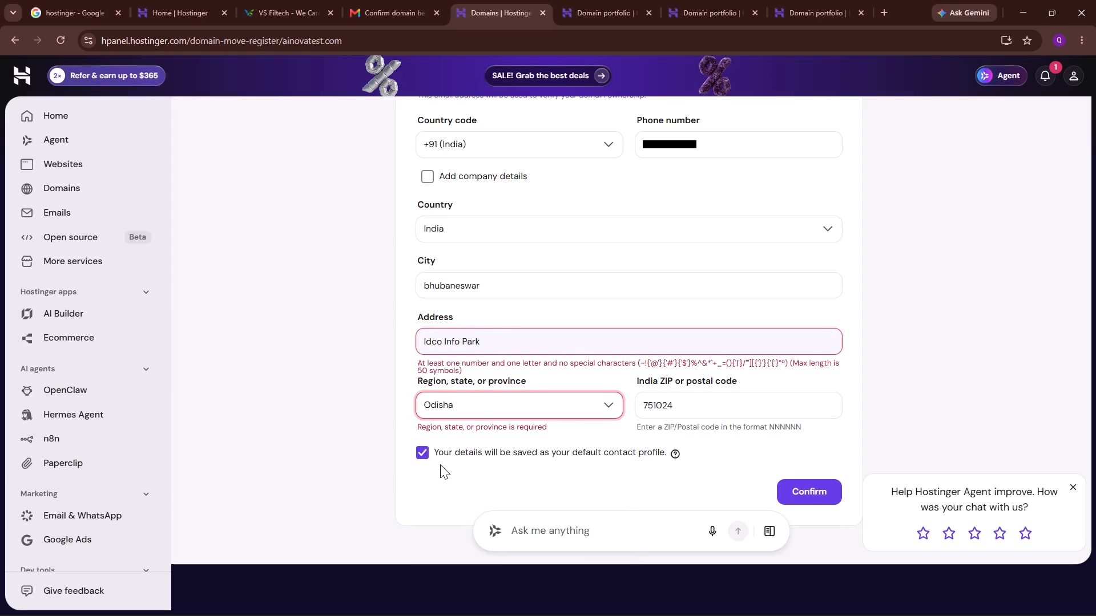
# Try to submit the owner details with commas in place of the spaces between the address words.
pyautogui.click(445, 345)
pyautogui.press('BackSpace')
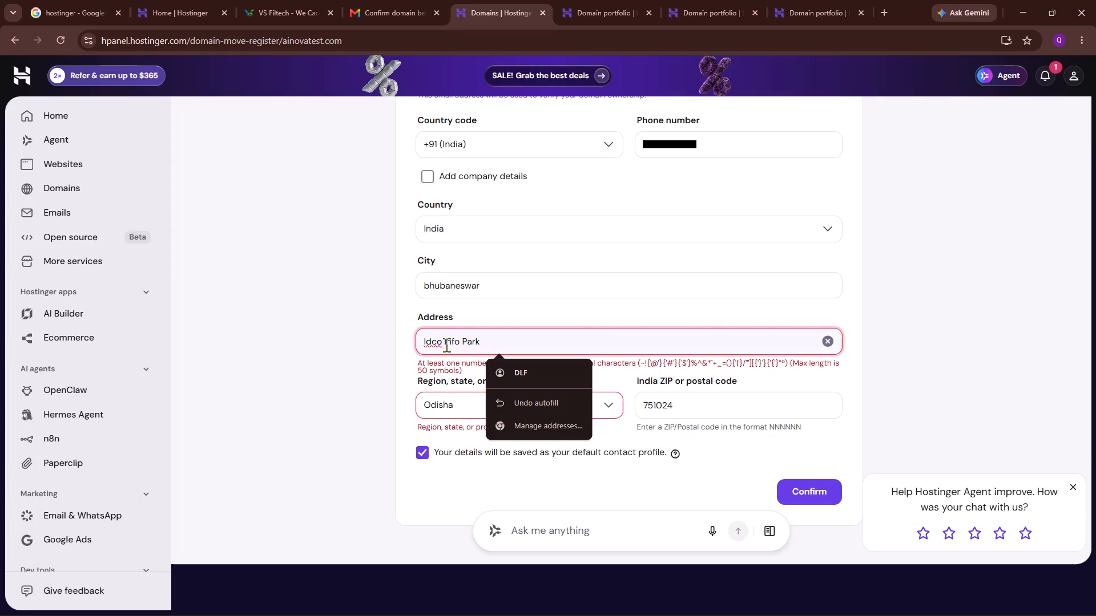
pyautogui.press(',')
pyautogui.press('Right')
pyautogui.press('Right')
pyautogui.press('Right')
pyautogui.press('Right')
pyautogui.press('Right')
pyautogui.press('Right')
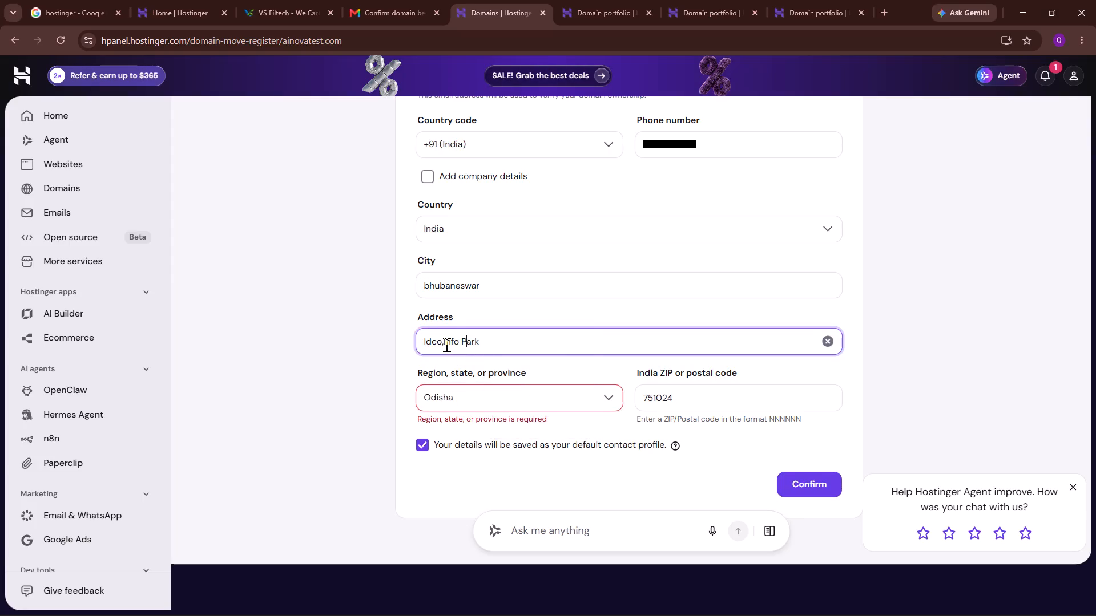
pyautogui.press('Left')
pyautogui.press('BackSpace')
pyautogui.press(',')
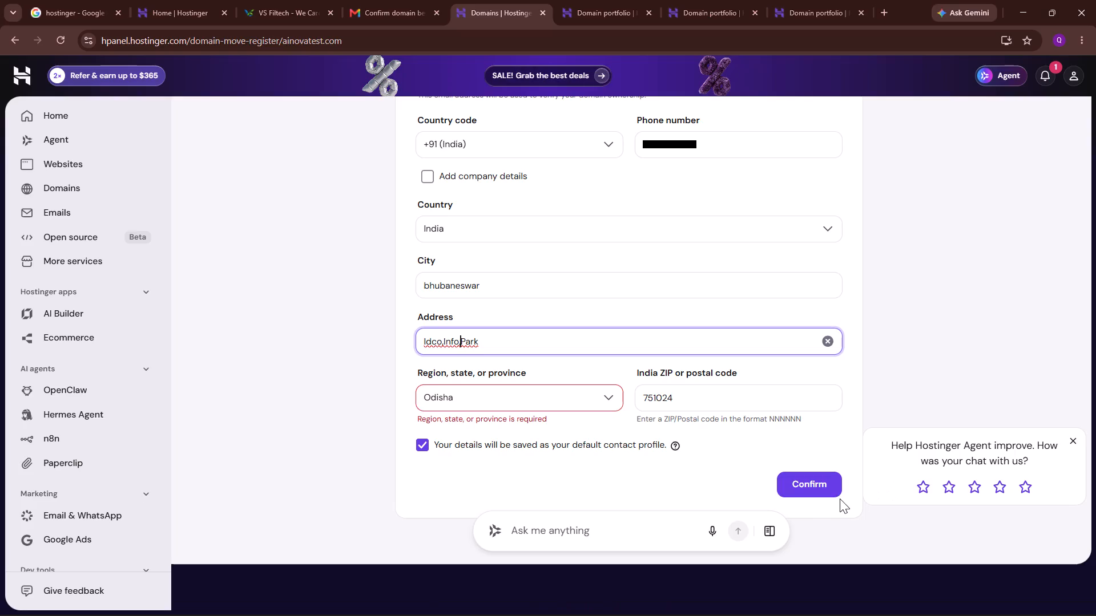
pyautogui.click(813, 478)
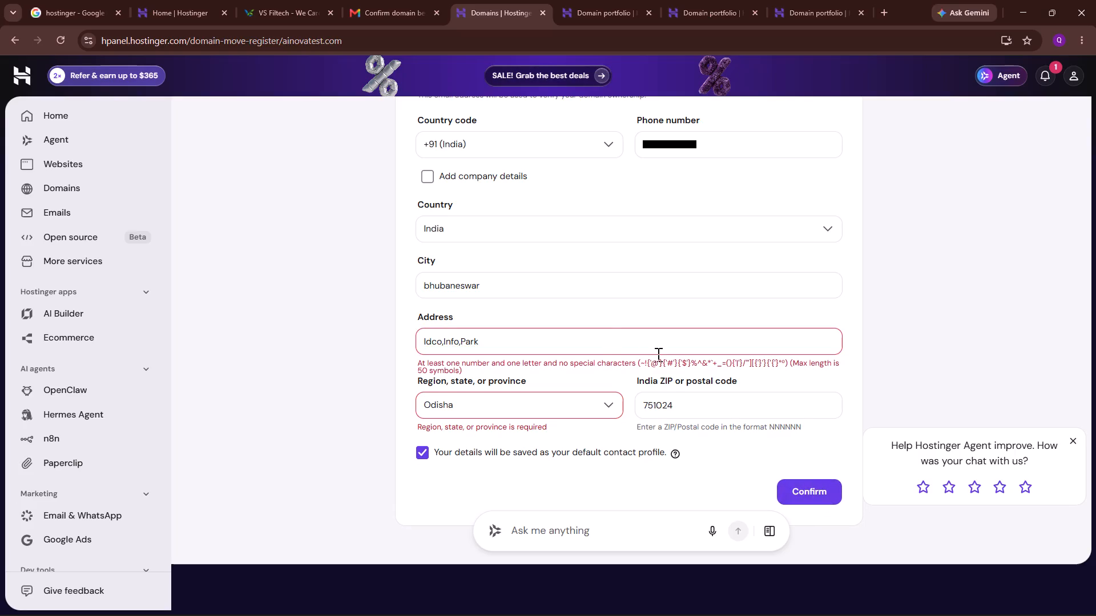
# Append a comma and "Dlf" to the end of the address and submit the owner details again.
pyautogui.click(610, 335)
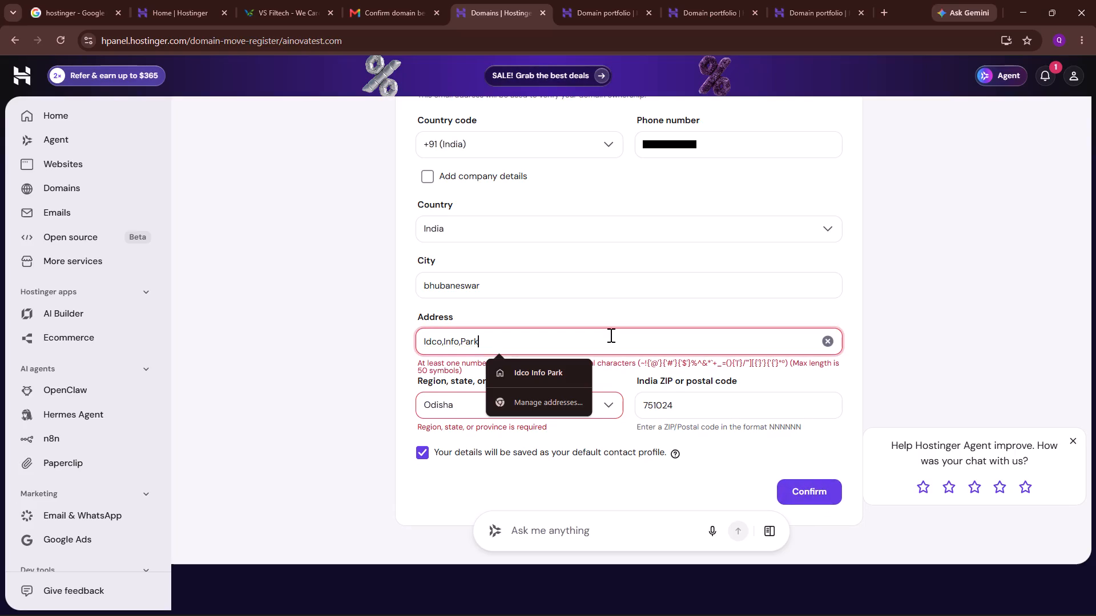
pyautogui.click(575, 338)
pyautogui.write(',')
pyautogui.press('space')
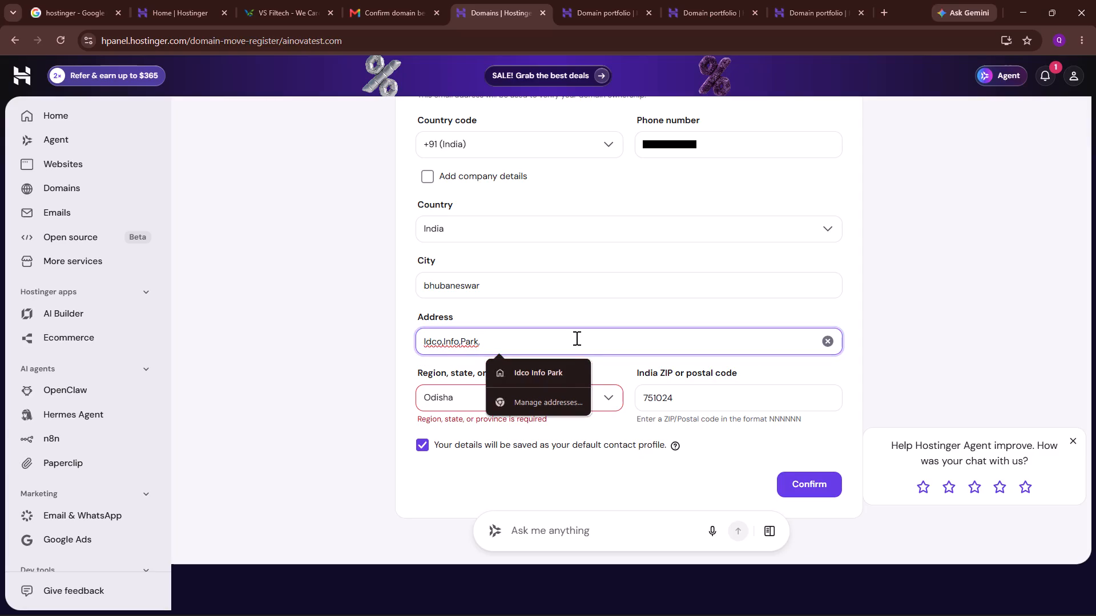
pyautogui.write('Dlf')
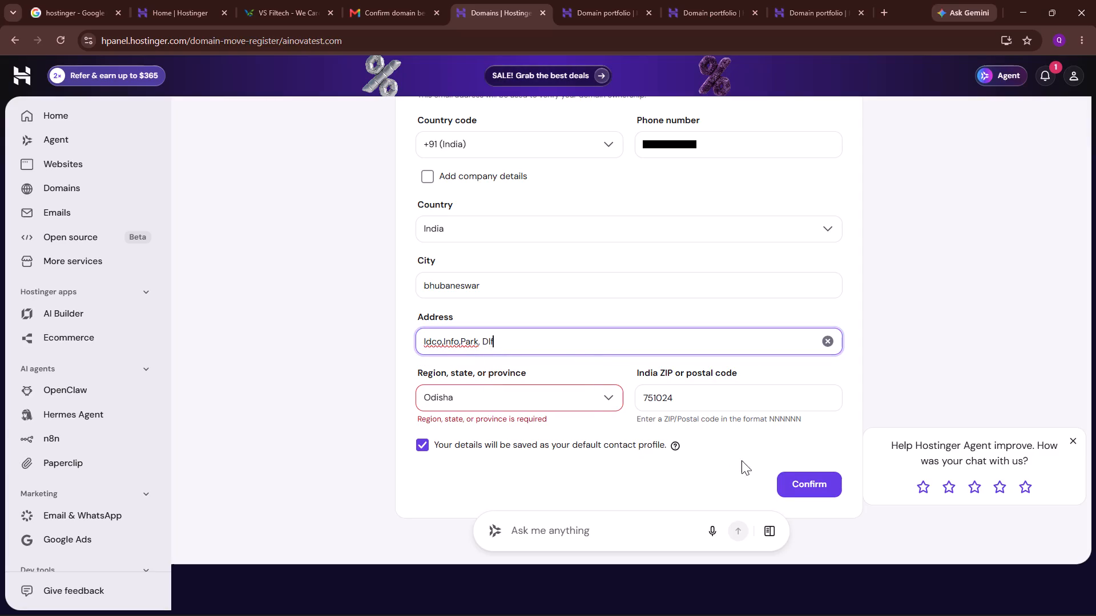
pyautogui.click(809, 484)
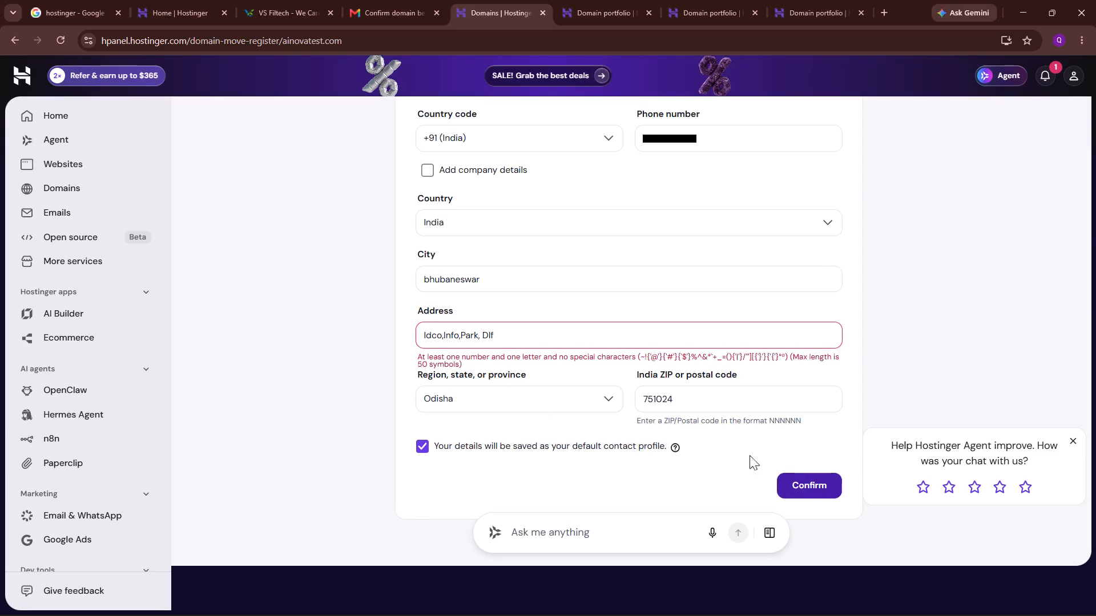
# Replace the address's first and last commas with spaces, delete the middle one, and resubmit the owner details.
pyautogui.click(462, 335)
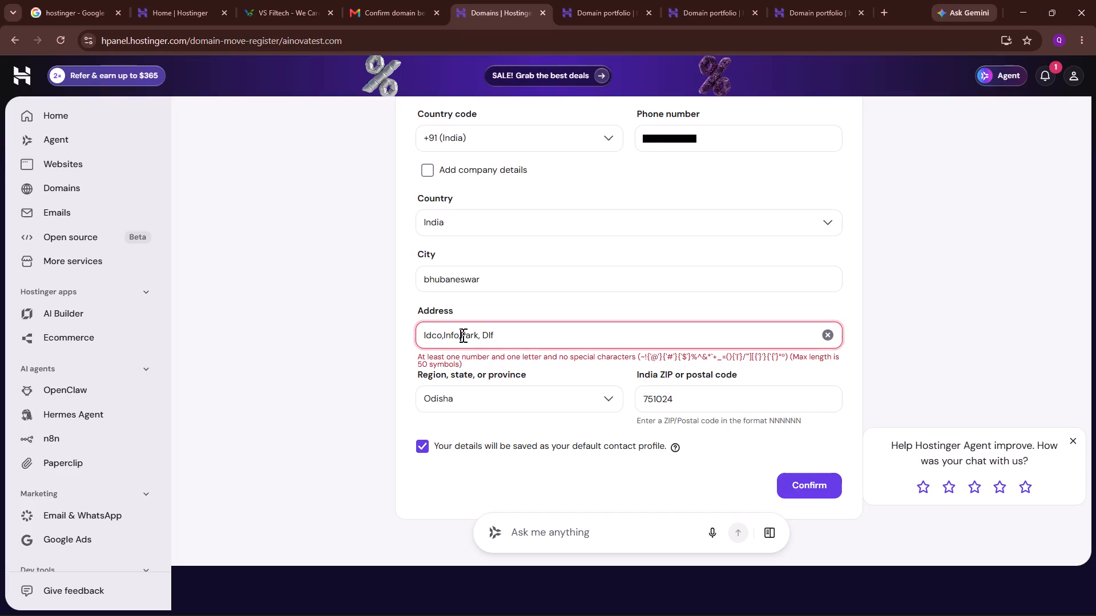
pyautogui.press('BackSpace')
pyautogui.press('Left')
pyautogui.press('Left')
pyautogui.press('Left')
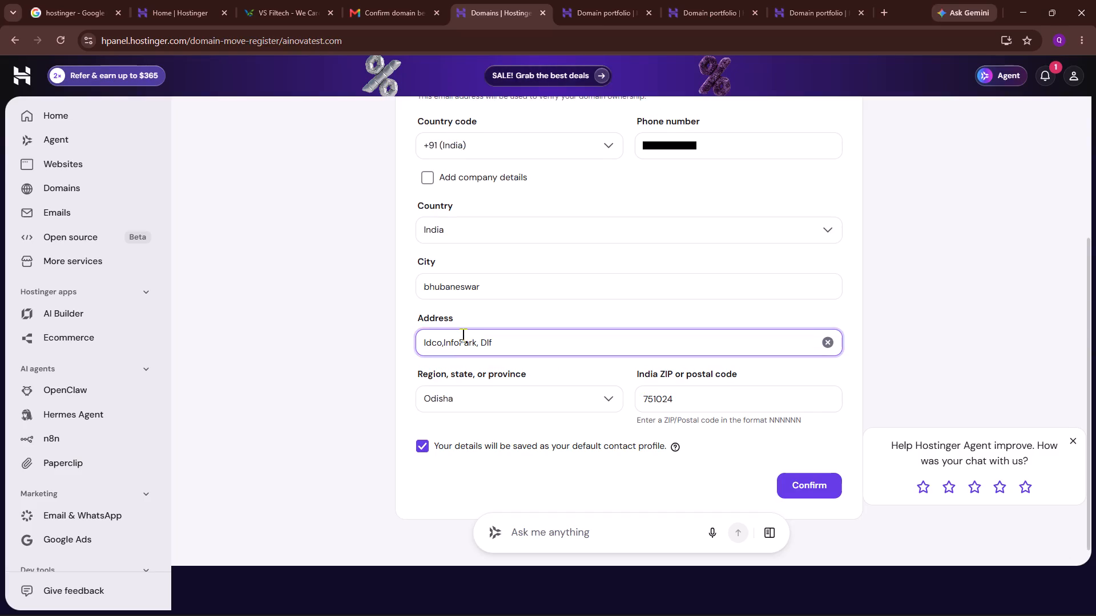
pyautogui.press('Left')
pyautogui.press('BackSpace')
pyautogui.press('space')
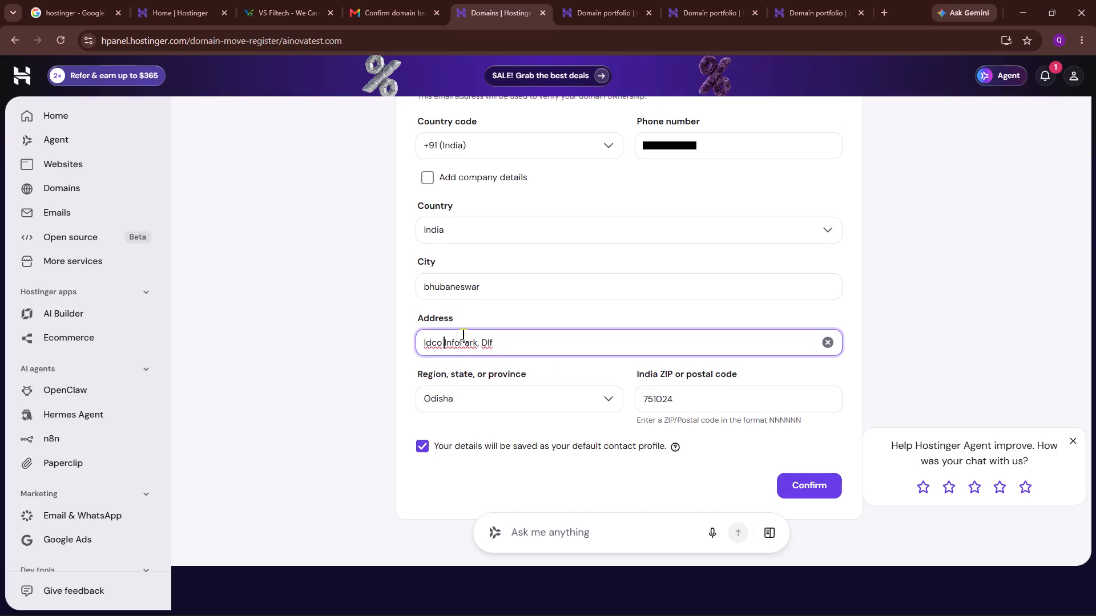
pyautogui.press('Right')
pyautogui.press('Right')
pyautogui.press('Right')
pyautogui.press('Right')
pyautogui.press('Right')
pyautogui.press('Right')
pyautogui.press('Right')
pyautogui.press('Right')
pyautogui.press('Right')
pyautogui.press('Delete')
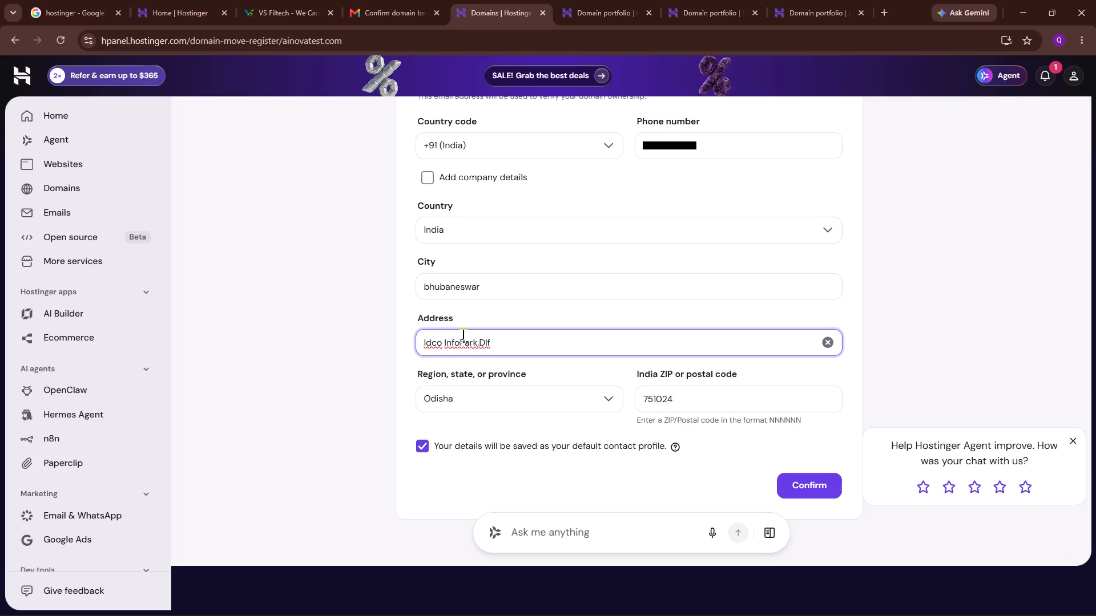
pyautogui.press('BackSpace')
pyautogui.press('space')
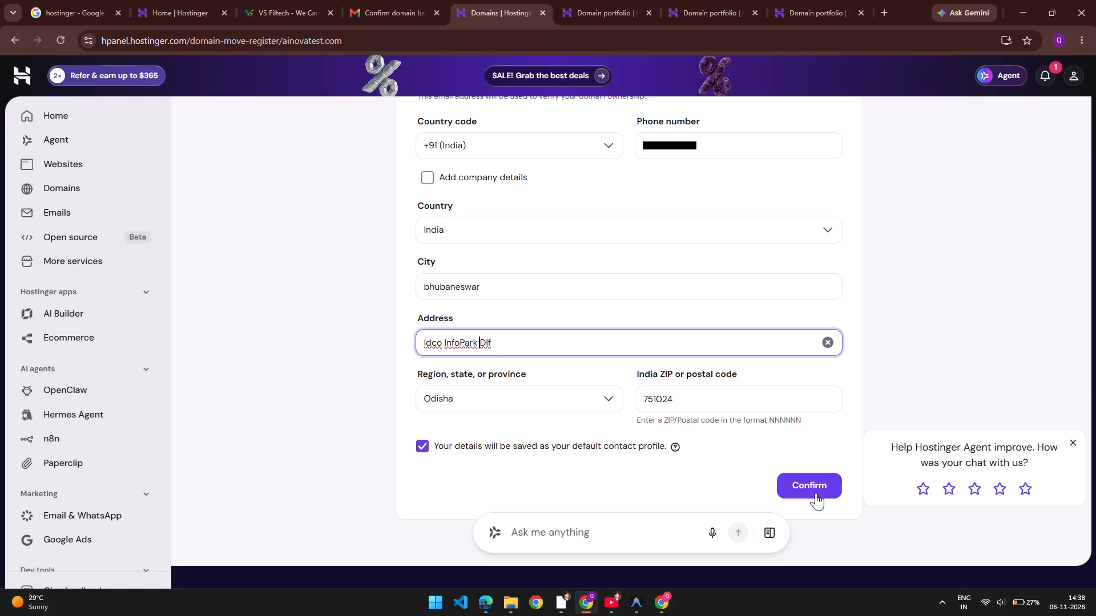
pyautogui.click(821, 475)
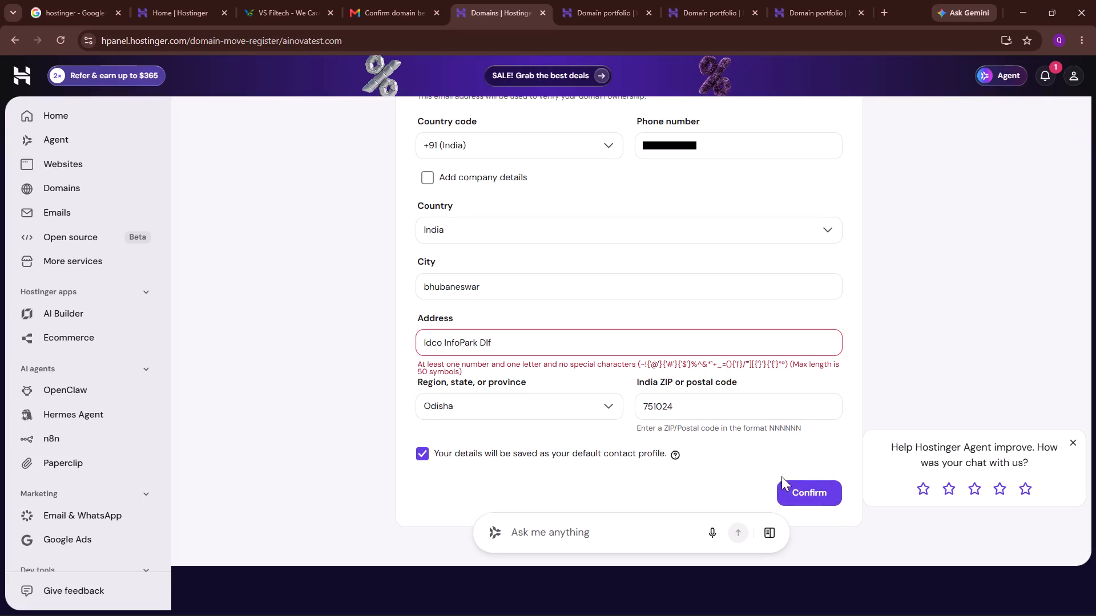
# Append the city name to the owner address, with City set to the saved suggestion "Bhubaneswar", and resubmit the details.
pyautogui.tripleClick(435, 363)
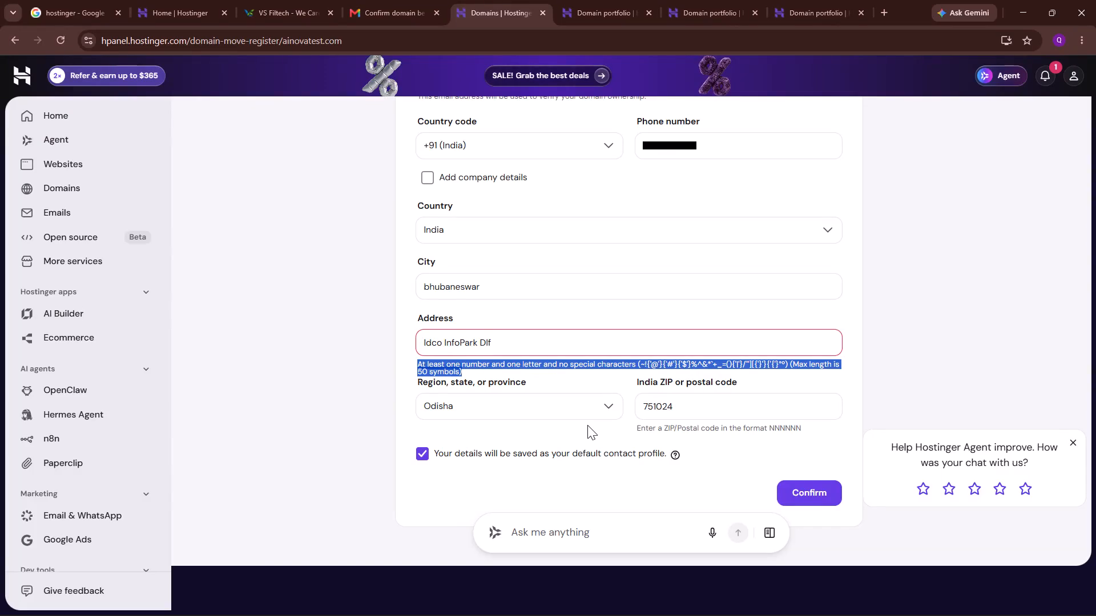
pyautogui.click(518, 347)
pyautogui.press('space')
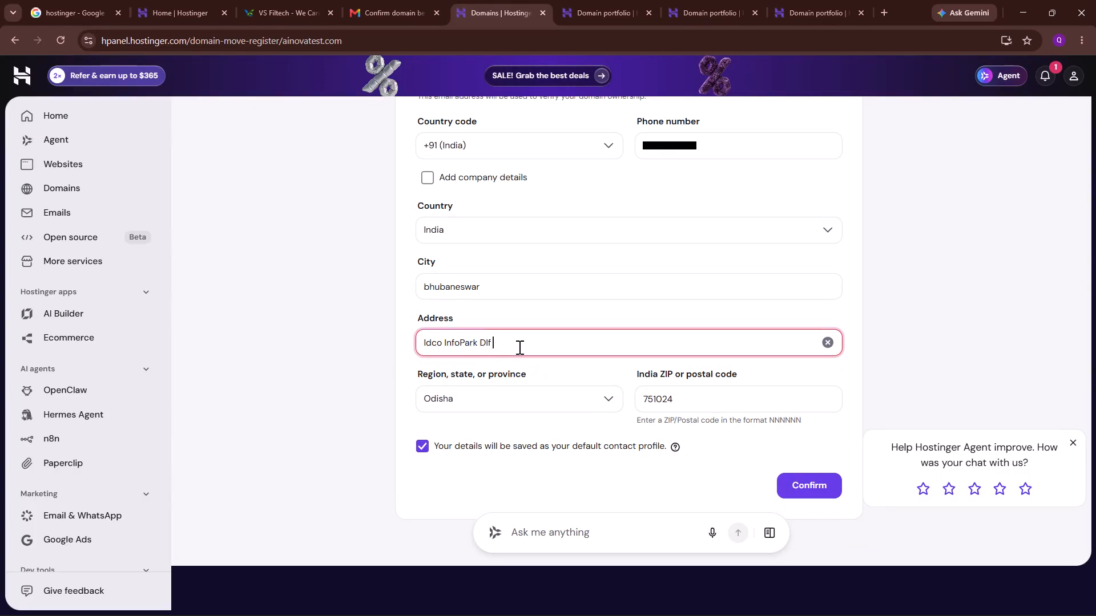
pyautogui.write('bhu')
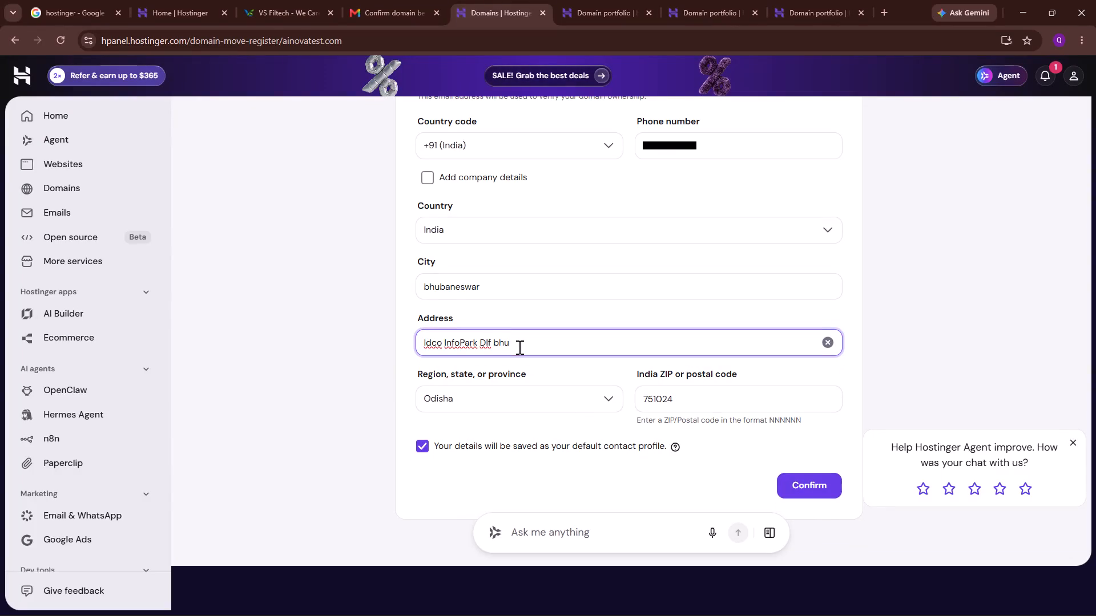
pyautogui.doubleClick(461, 293)
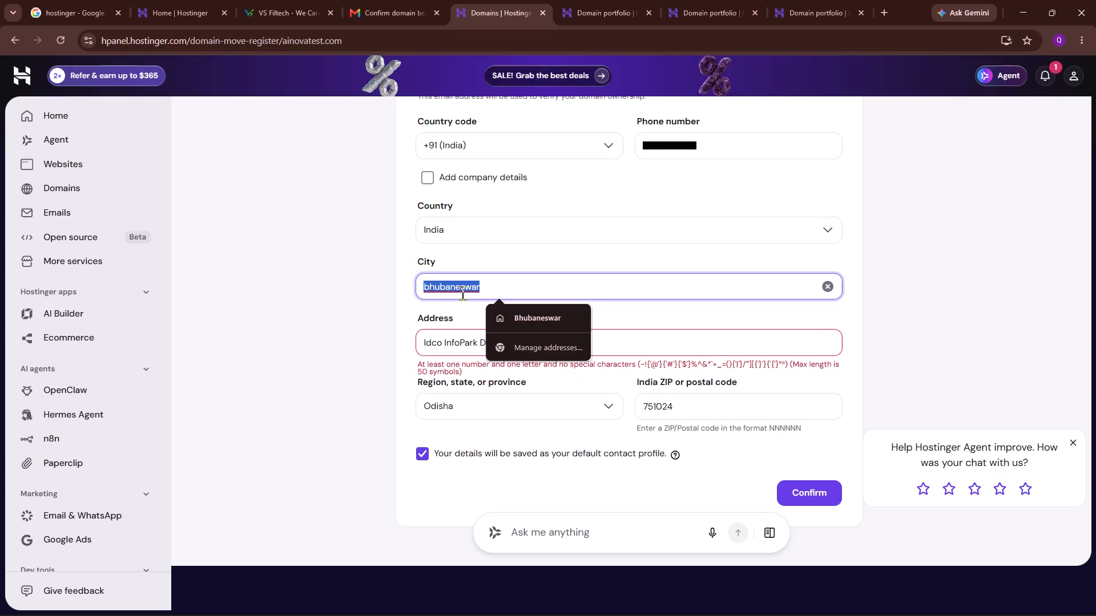
pyautogui.hotkey('ctrl', 'c')
pyautogui.click(553, 319)
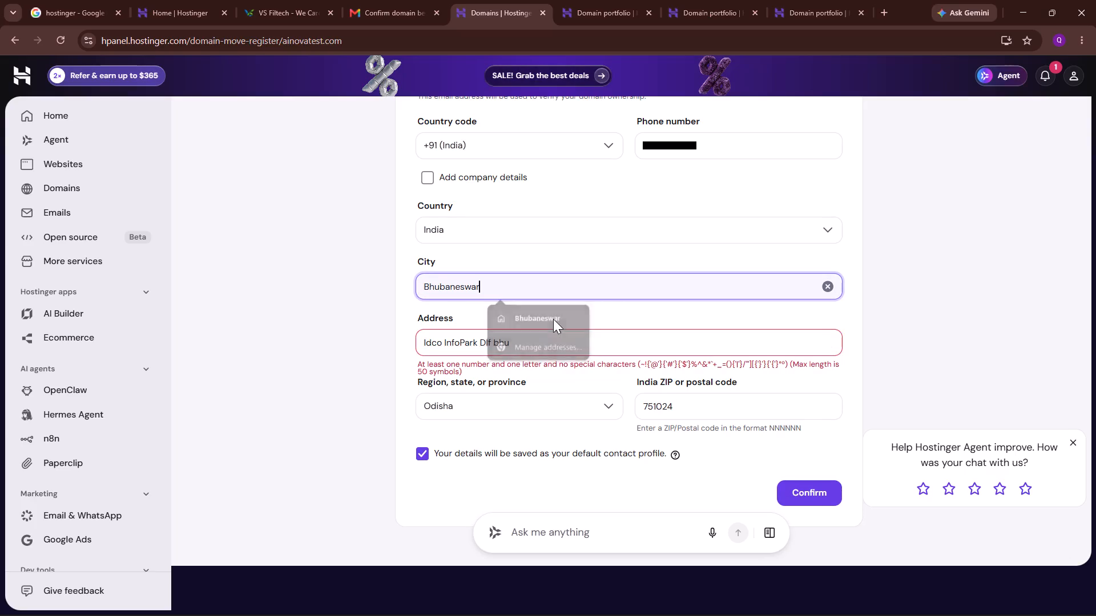
pyautogui.click(545, 348)
pyautogui.press('BackSpace')
pyautogui.press('BackSpace')
pyautogui.press('BackSpace')
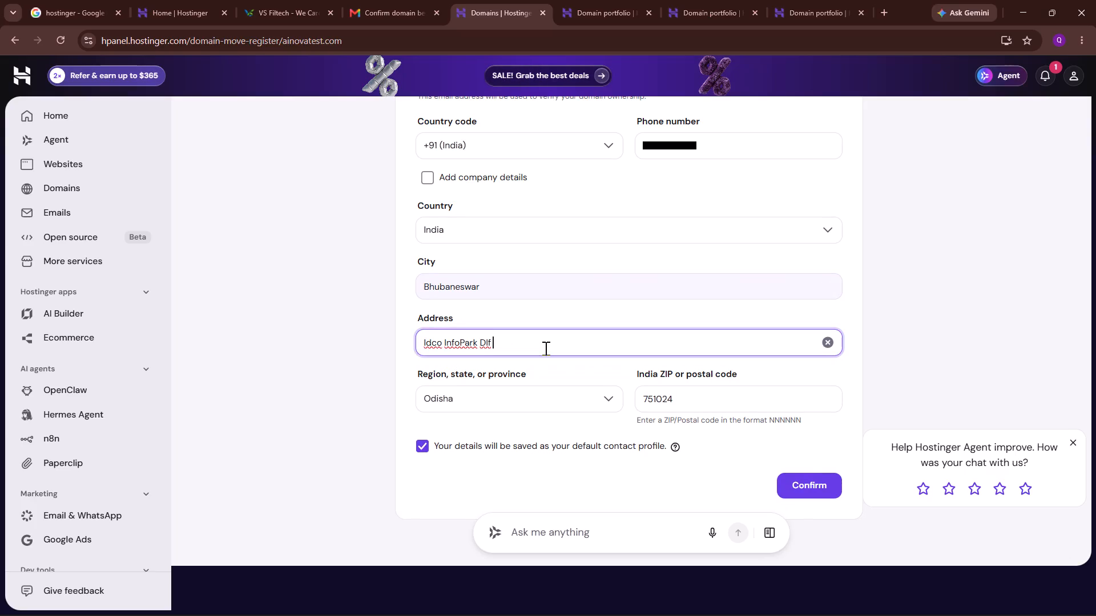
pyautogui.hotkey('ctrl', 'v')
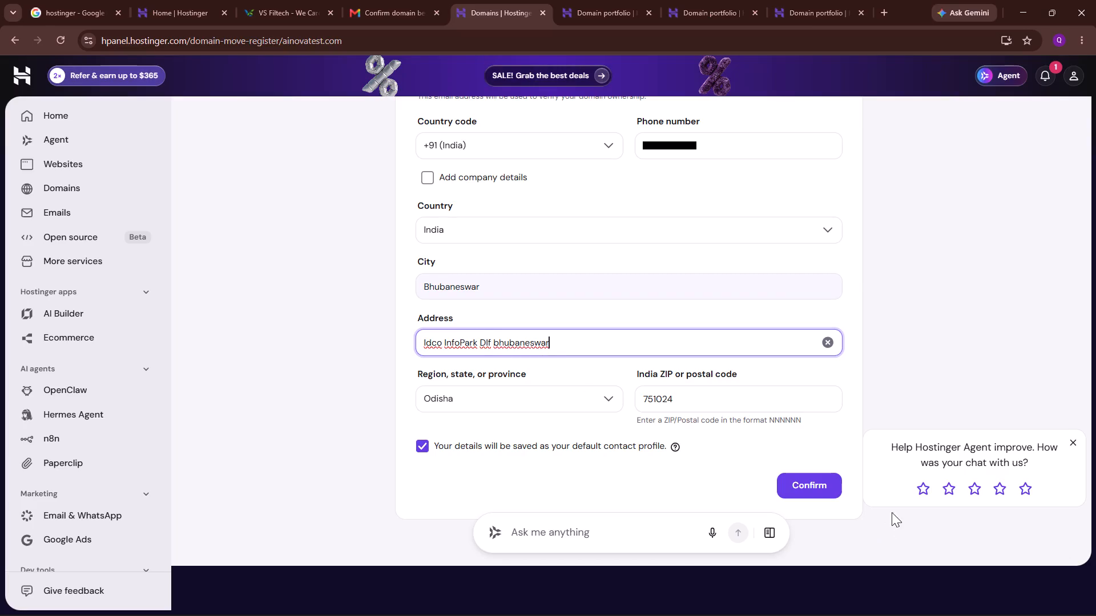
pyautogui.click(806, 477)
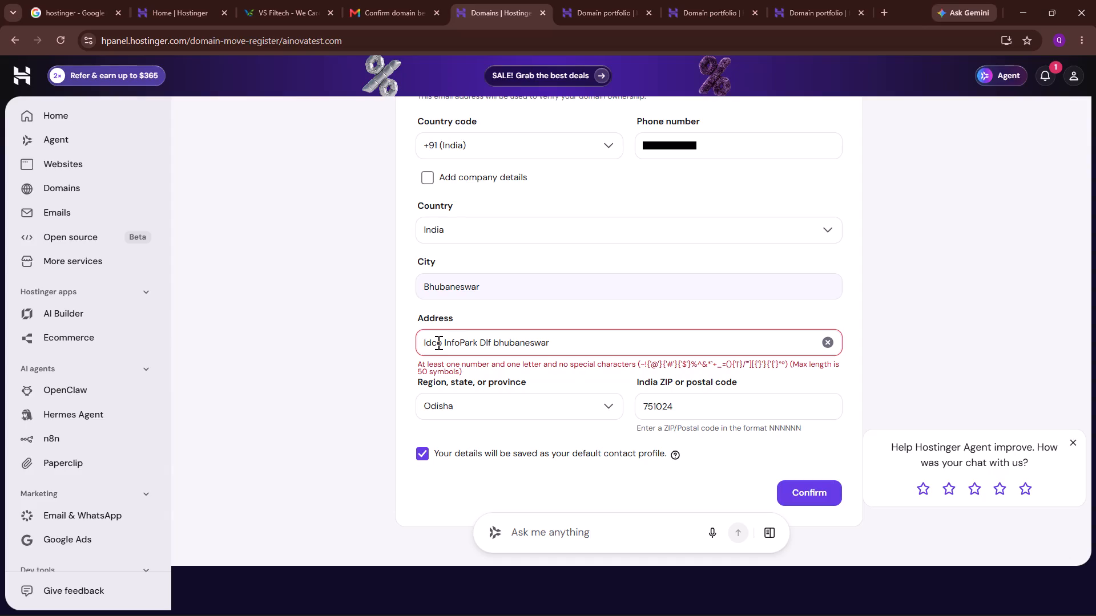
# Add the floor number, followed by a comma, at the start of the owner address.
pyautogui.doubleClick(470, 366)
pyautogui.click(425, 347)
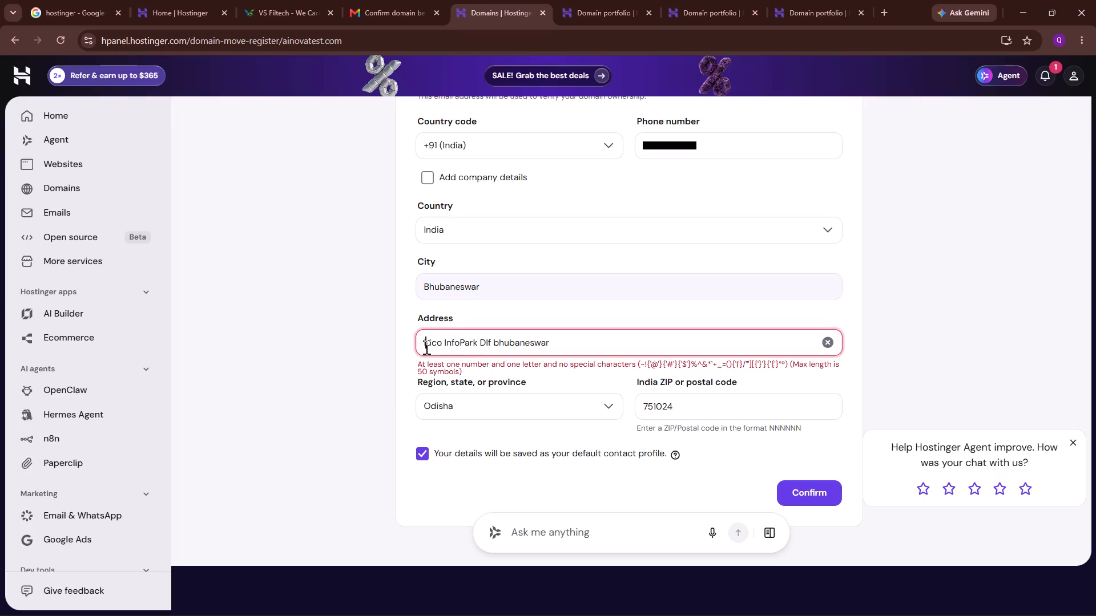
pyautogui.press('Left')
pyautogui.write('1st floor ,')
pyautogui.press('space')
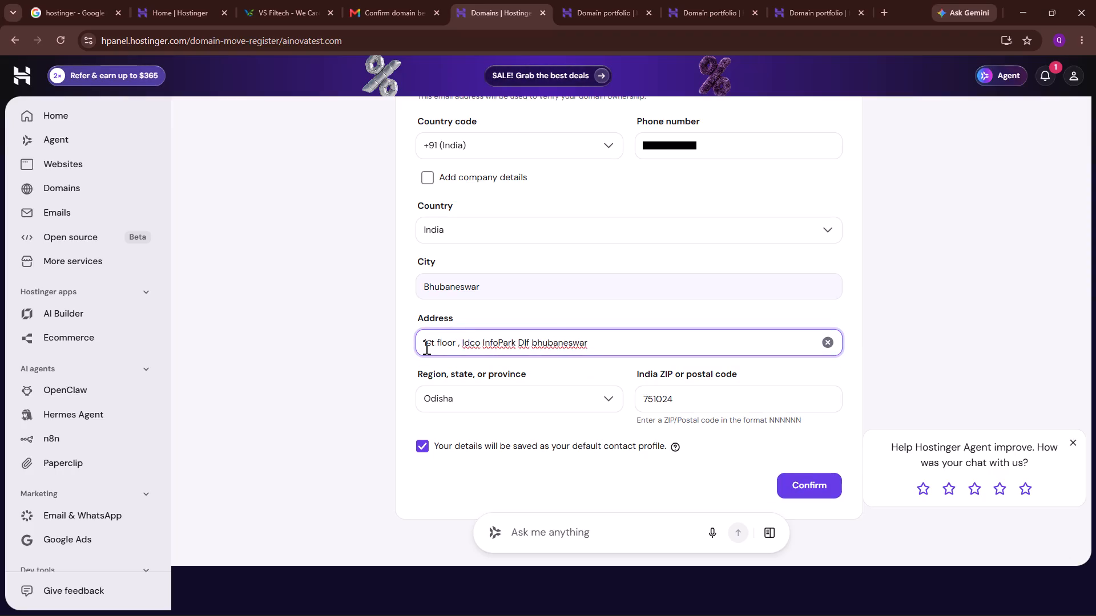
# Insert commas between the remaining parts of the owner address, up to the city name, and submit the owner details for ainovatest.com.
pyautogui.press('Right')
pyautogui.press('Right')
pyautogui.press('Right')
pyautogui.press('Right')
pyautogui.press('Right')
pyautogui.press(',')
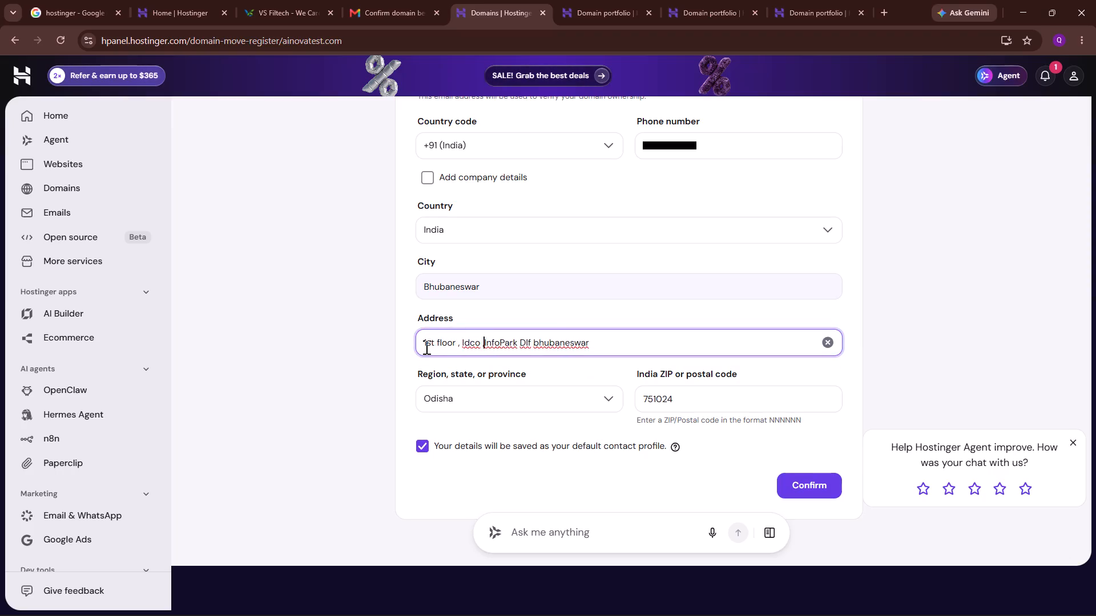
pyautogui.press('Right')
pyautogui.press('Right')
pyautogui.press('Right')
pyautogui.press('Right')
pyautogui.press('Right')
pyautogui.press('Right')
pyautogui.press('Right')
pyautogui.press('Right')
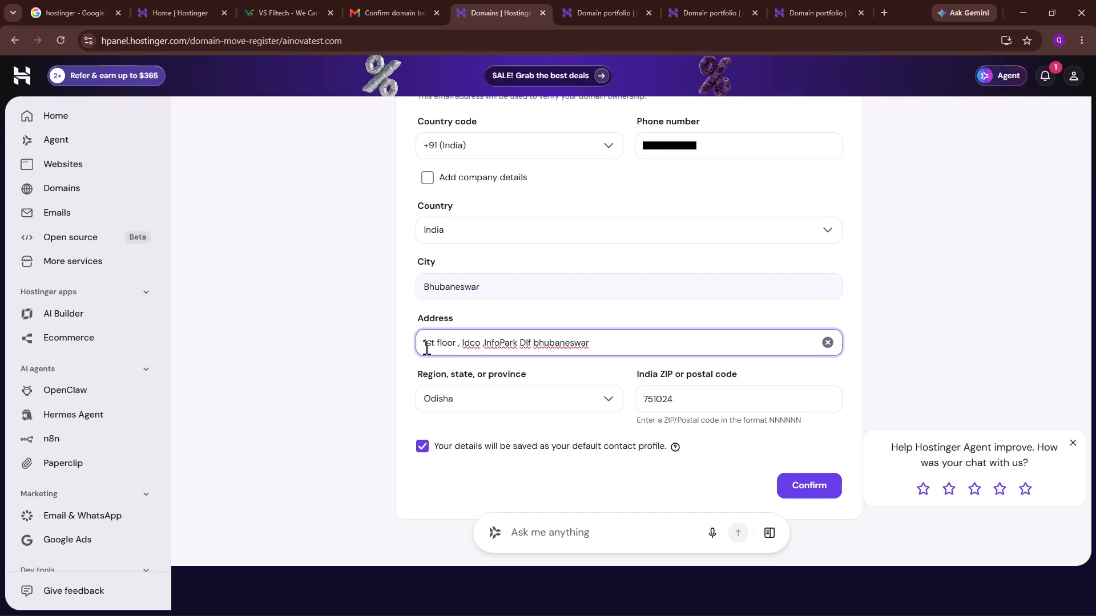
pyautogui.press(',')
pyautogui.press('Right')
pyautogui.press('Right')
pyautogui.press('Right')
pyautogui.press('Right')
pyautogui.press('Right')
pyautogui.press('Right')
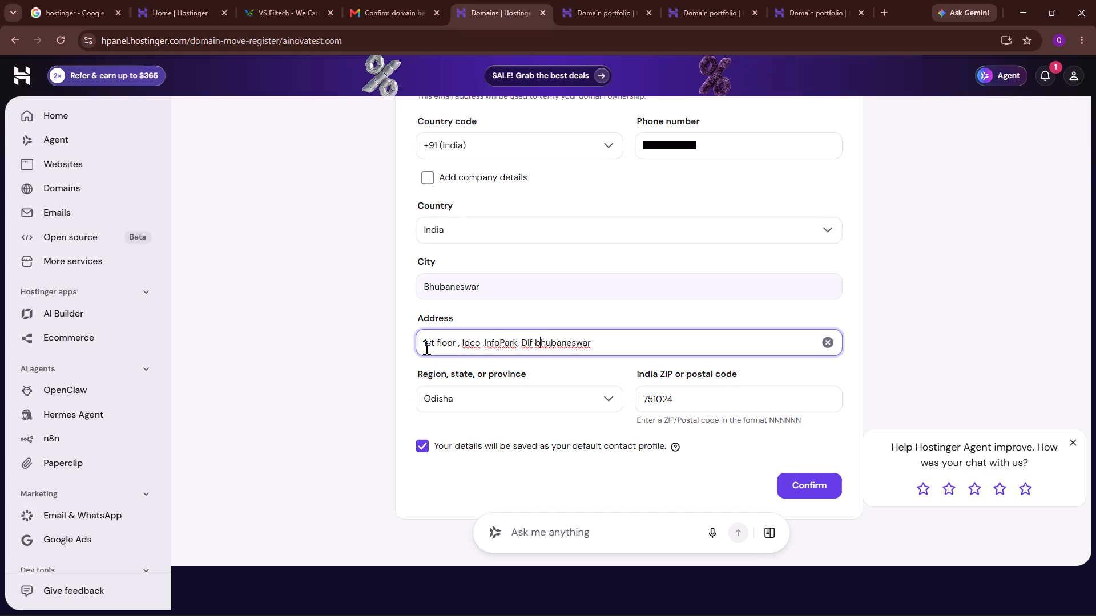
pyautogui.press('Left')
pyautogui.press('Left')
pyautogui.press(',')
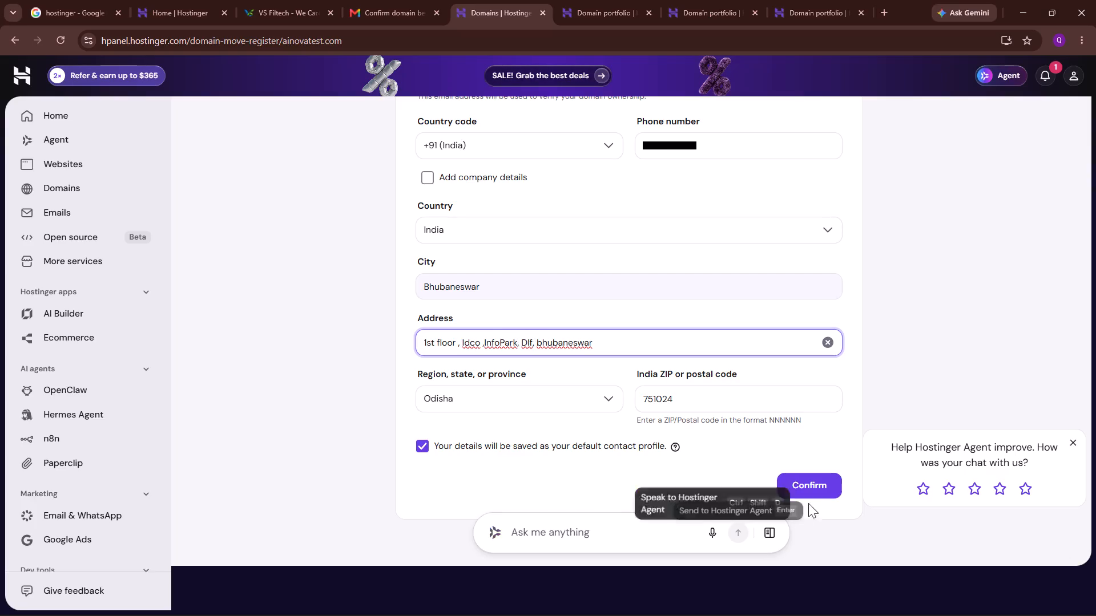
pyautogui.click(824, 495)
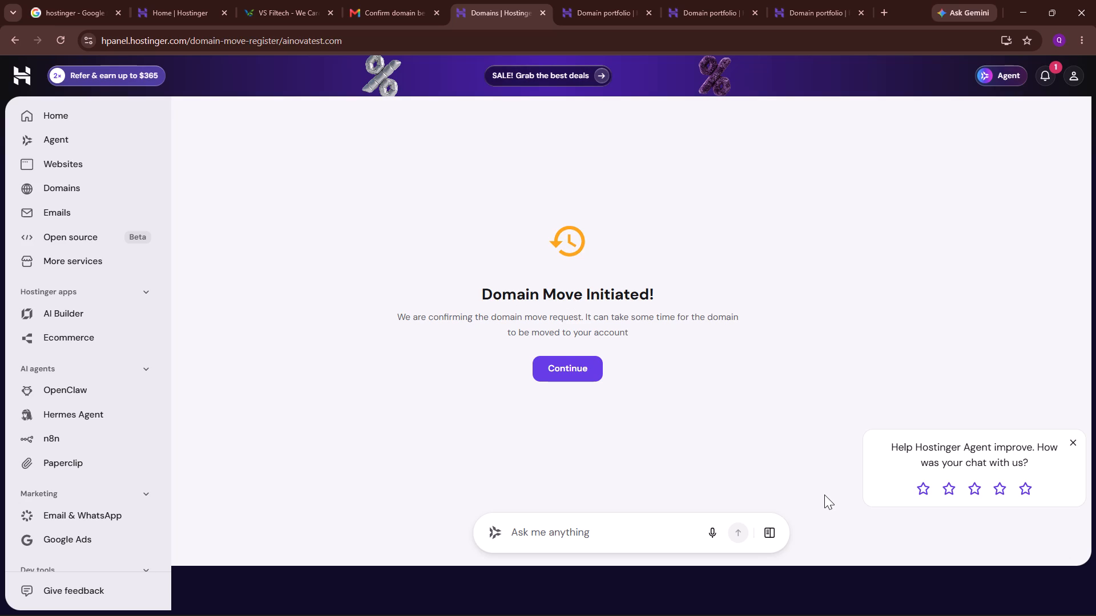
# Continue from the ainovatest.com domain move notice to the receiving account's domain portfolio.
pyautogui.click(575, 372)
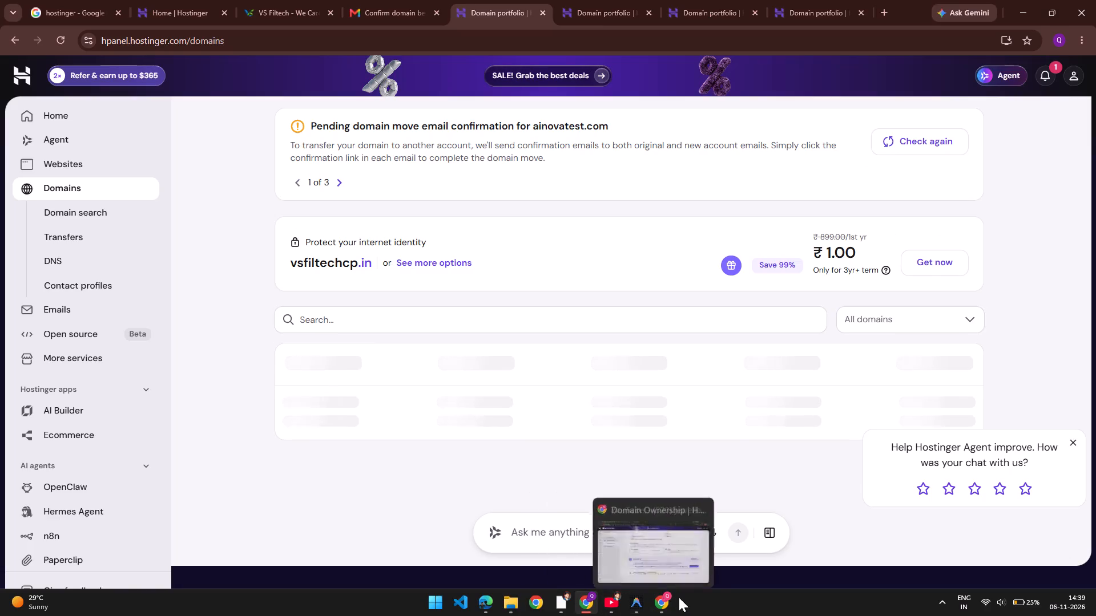
pyautogui.click(662, 559)
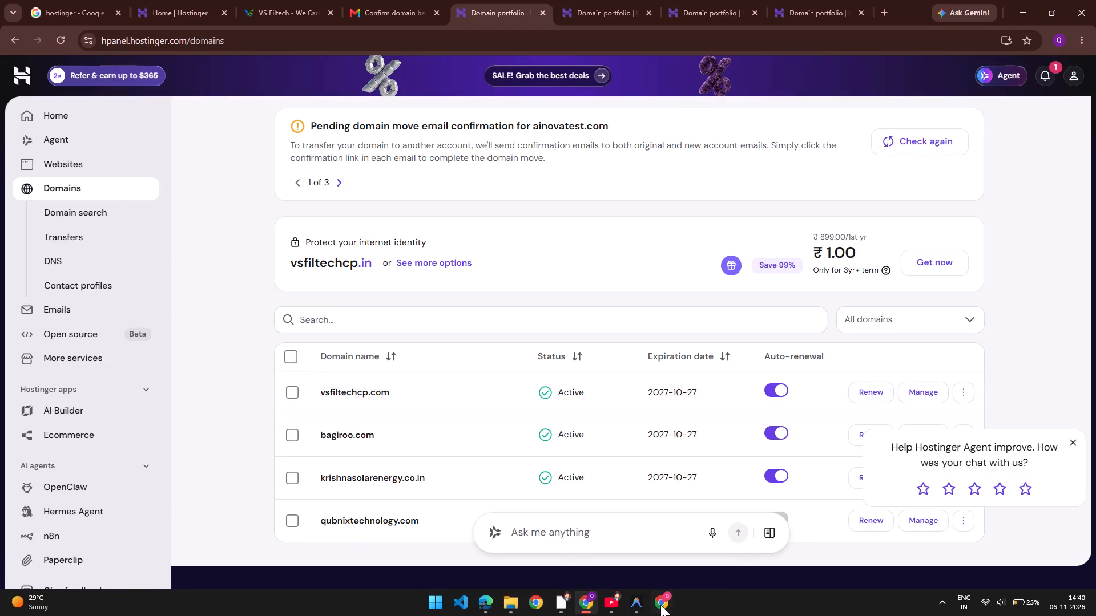
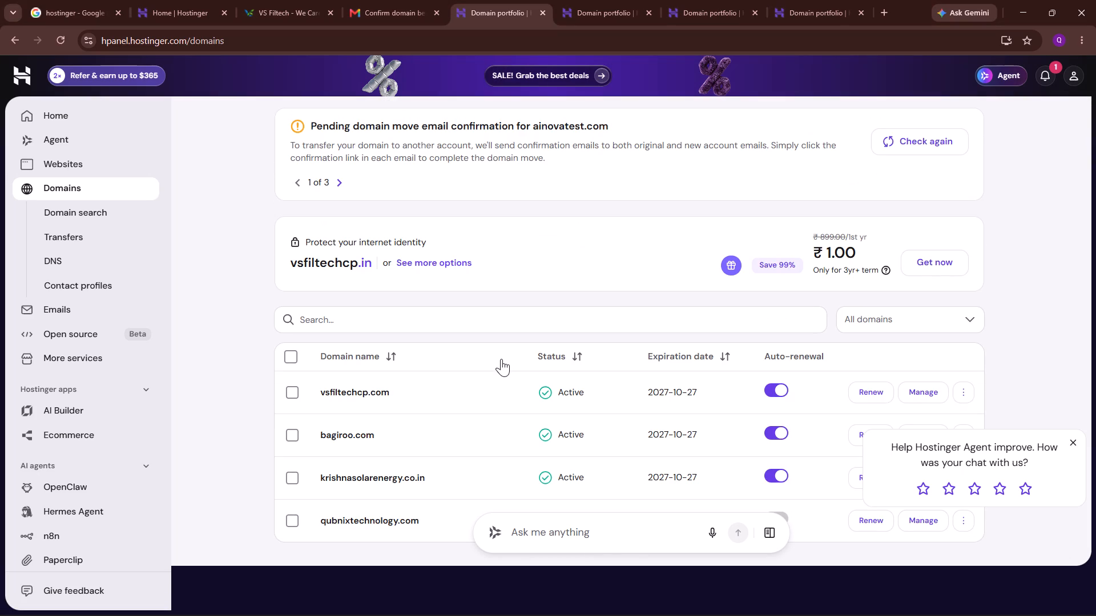
# Dismiss the Hostinger Agent chat feedback prompt covering the domain list.
pyautogui.click(818, 521)
pyautogui.doubleClick(1078, 444)
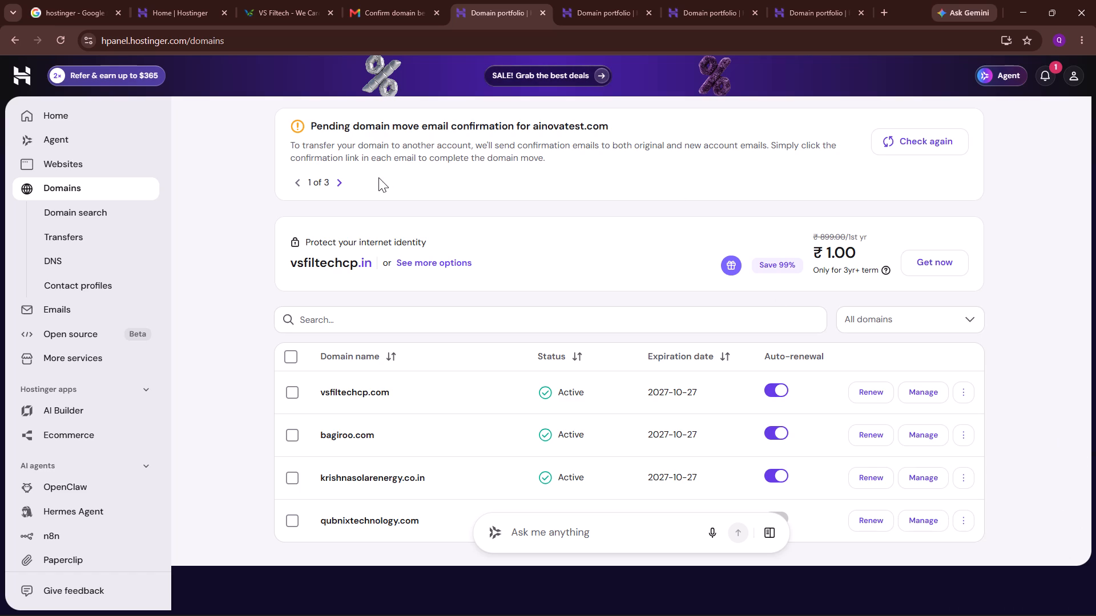
# Advance the domain move notices to the request for bestwebsitesagencybhubhneswar.online.
pyautogui.click(345, 180)
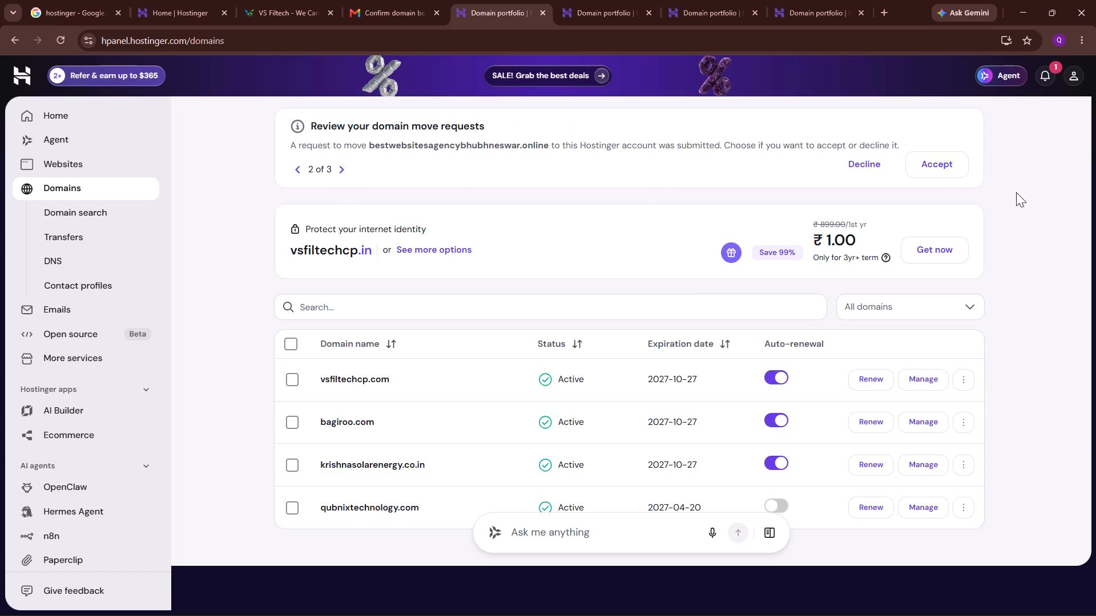
# Accept and confirm the move request for bestwebsitesagencybhubhneswar.online.
pyautogui.click(927, 167)
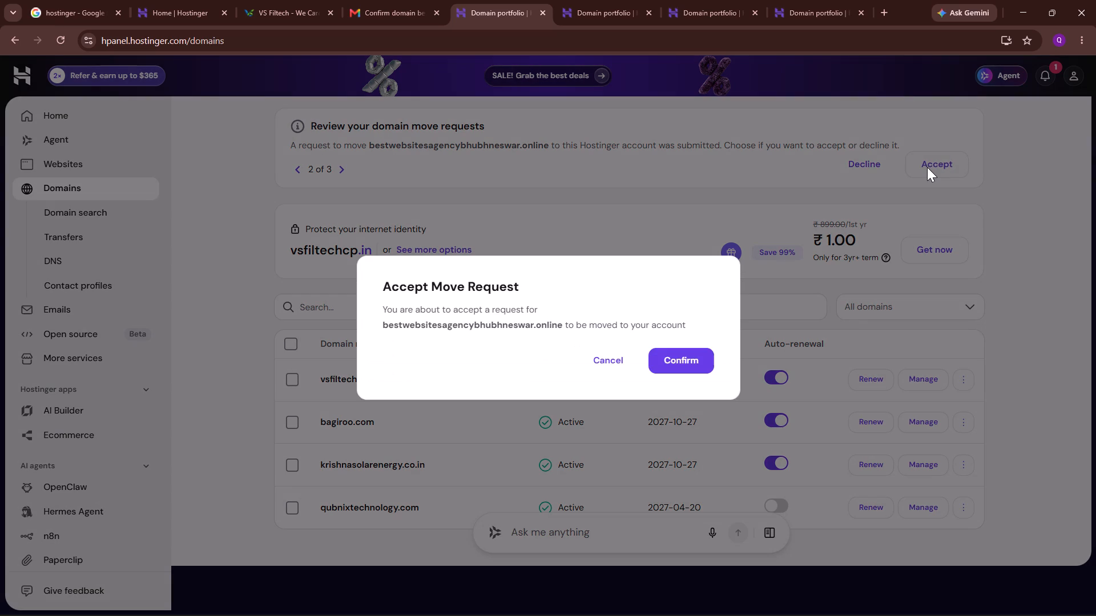
pyautogui.click(673, 359)
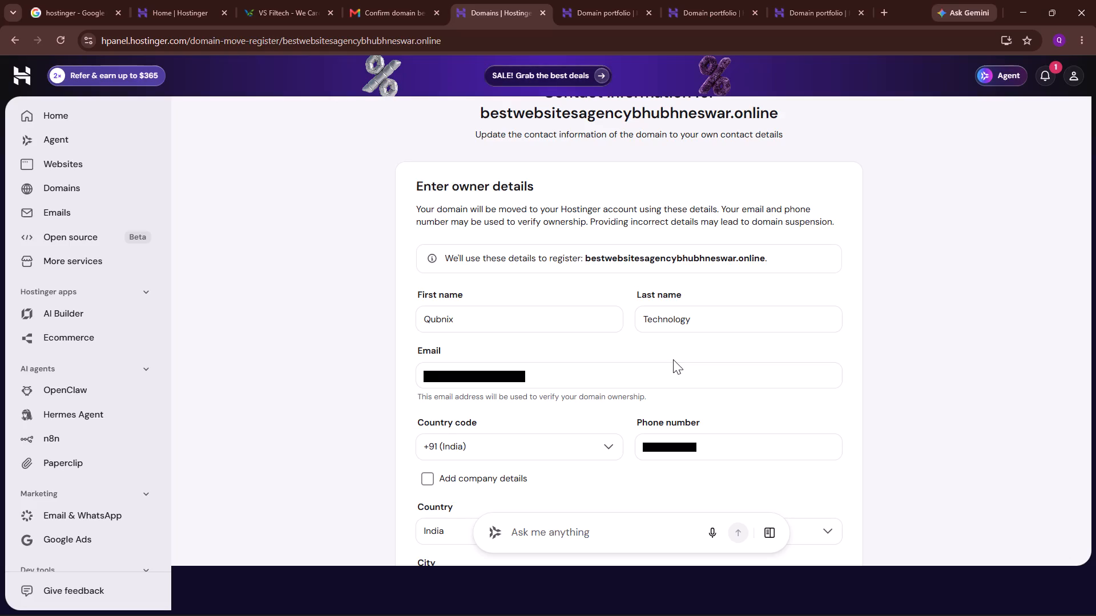
# Fill in the empty owner address with the floor number, a comma and the copied city name.
pyautogui.scroll(-6, 673, 359)
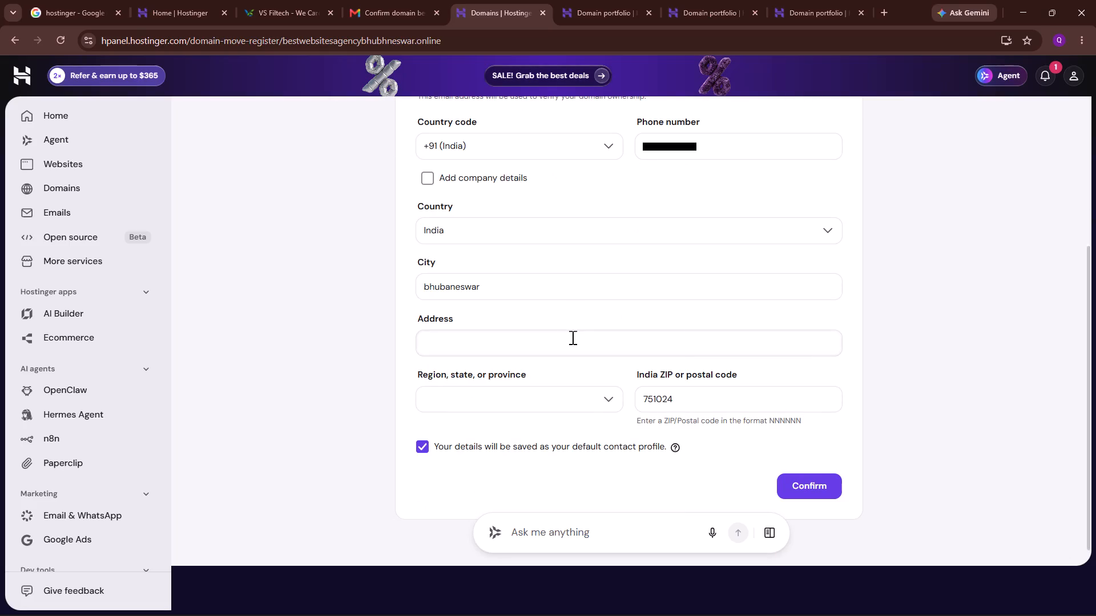
pyautogui.click(571, 337)
pyautogui.write('1st fllor')
pyautogui.press('space')
pyautogui.press('BackSpace')
pyautogui.press('BackSpace')
pyautogui.press('BackSpace')
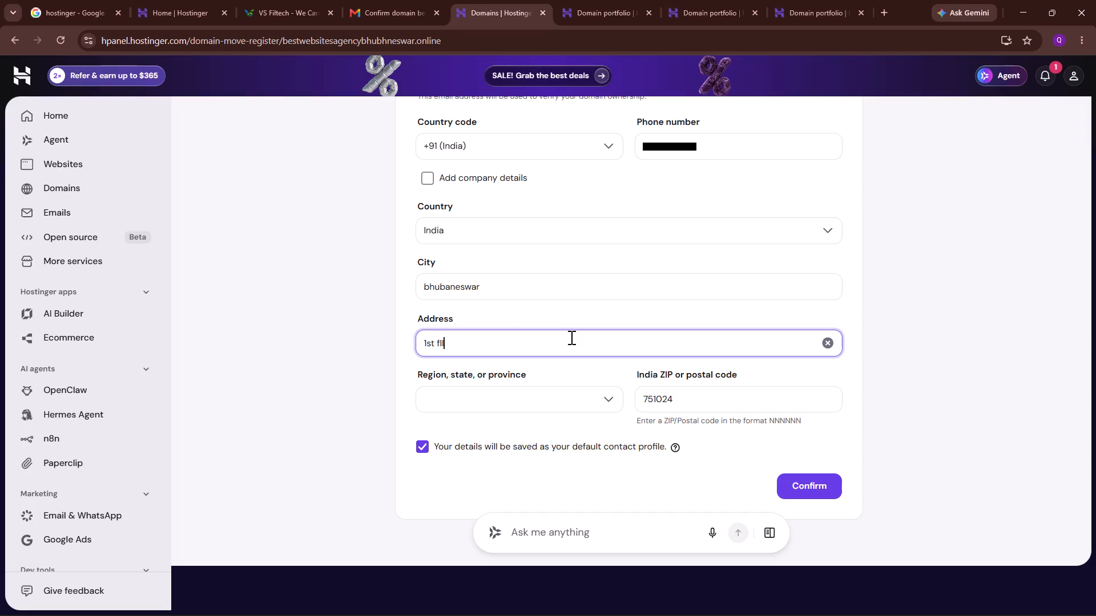
pyautogui.press('BackSpace')
pyautogui.press('BackSpace')
pyautogui.write('oo')
pyautogui.press('BackSpace')
pyautogui.press('BackSpace')
pyautogui.press('BackSpace')
pyautogui.write('floor')
pyautogui.write(',')
pyautogui.press('space')
pyautogui.click(526, 346)
pyautogui.hotkey('ctrl', 'v')
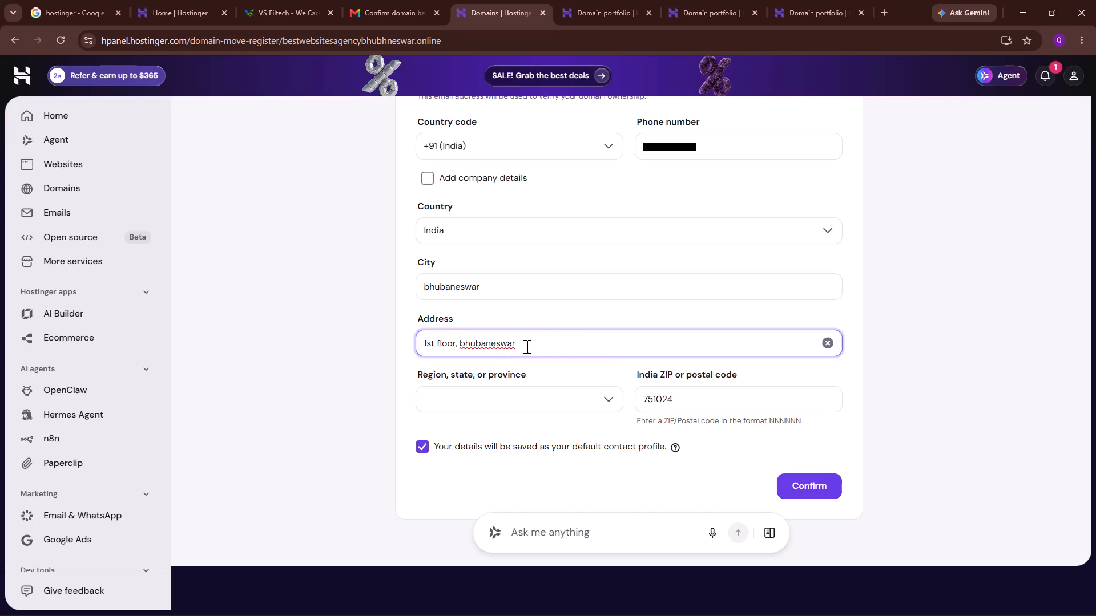
pyautogui.click(585, 389)
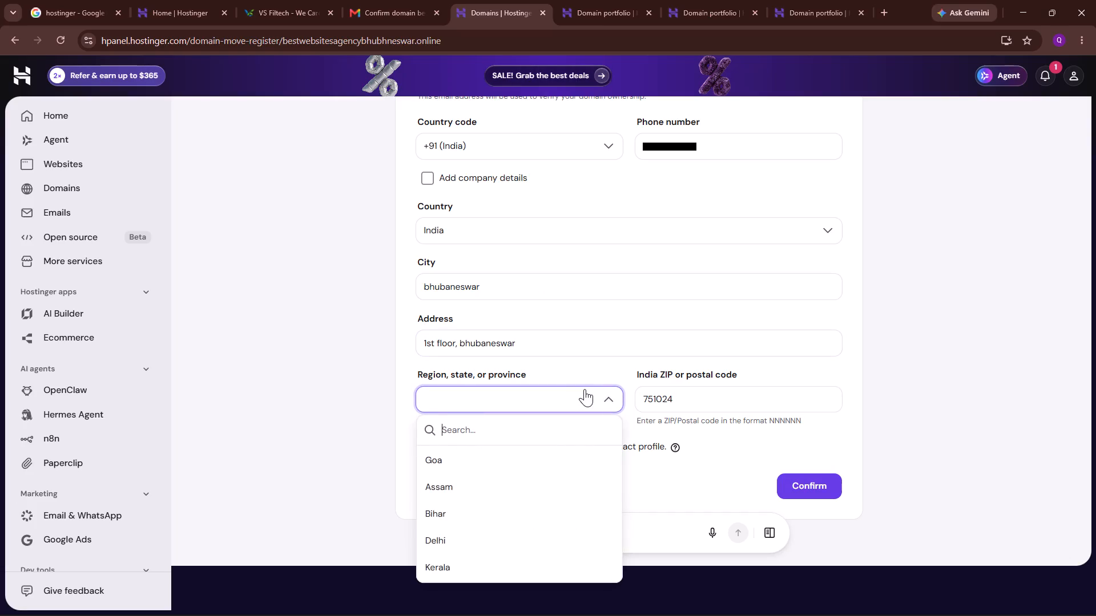
pyautogui.write('od')
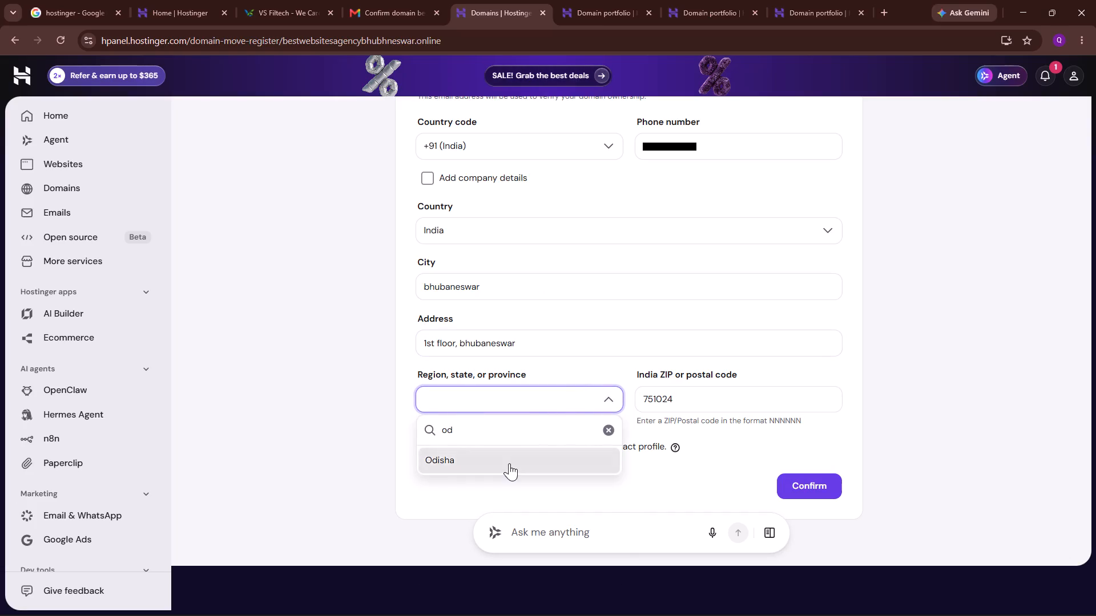
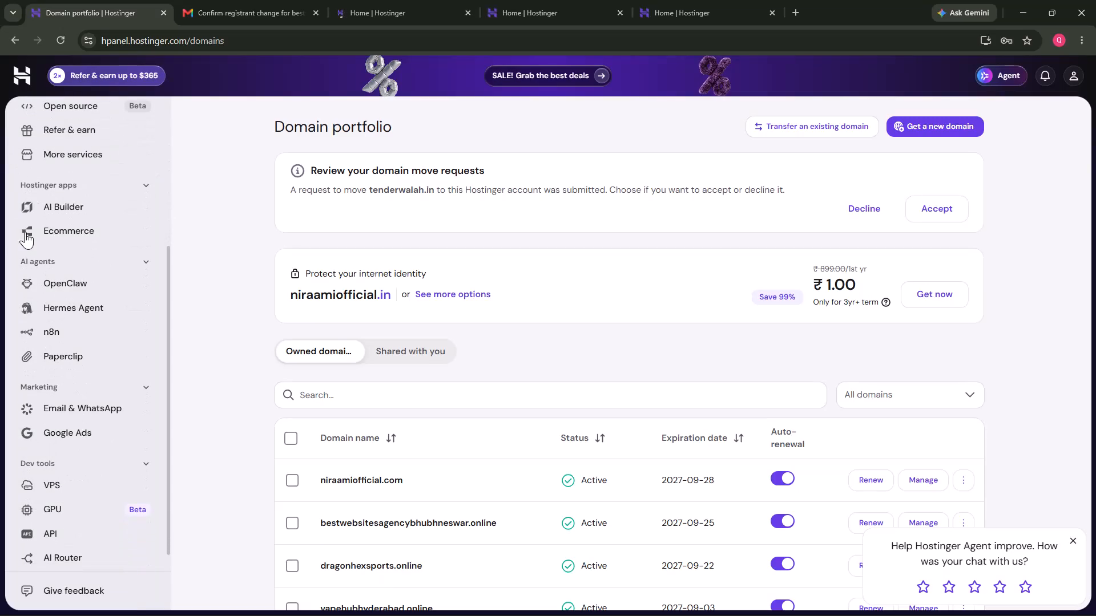
# Look through the list of owned domains in the domain portfolio for the next domain to move.
pyautogui.scroll(-7, 560, 339)
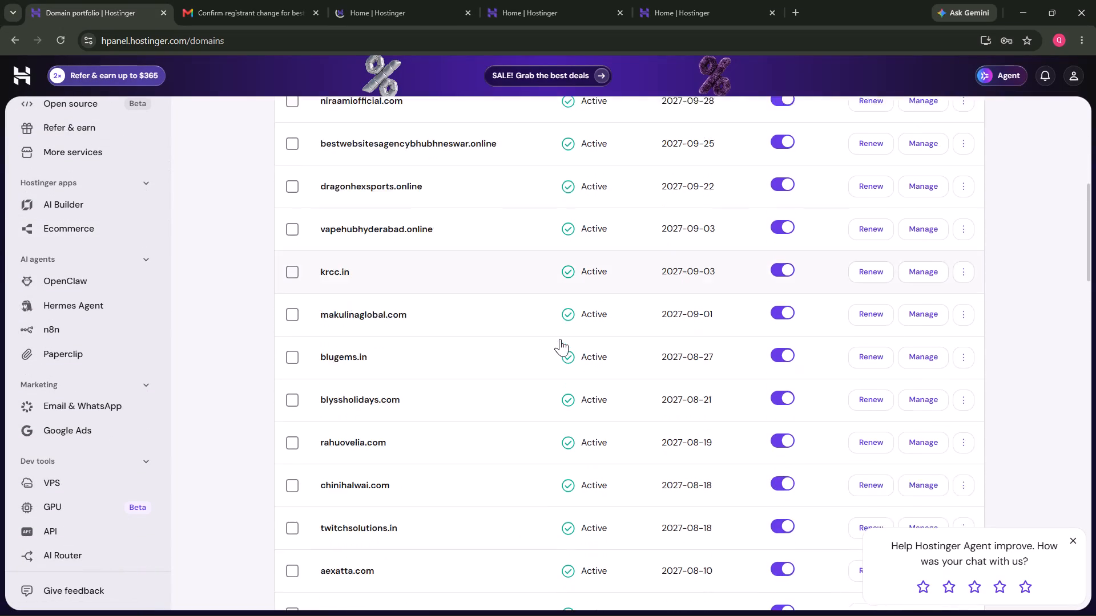
pyautogui.scroll(-1, 560, 339)
pyautogui.scroll(1, 560, 339)
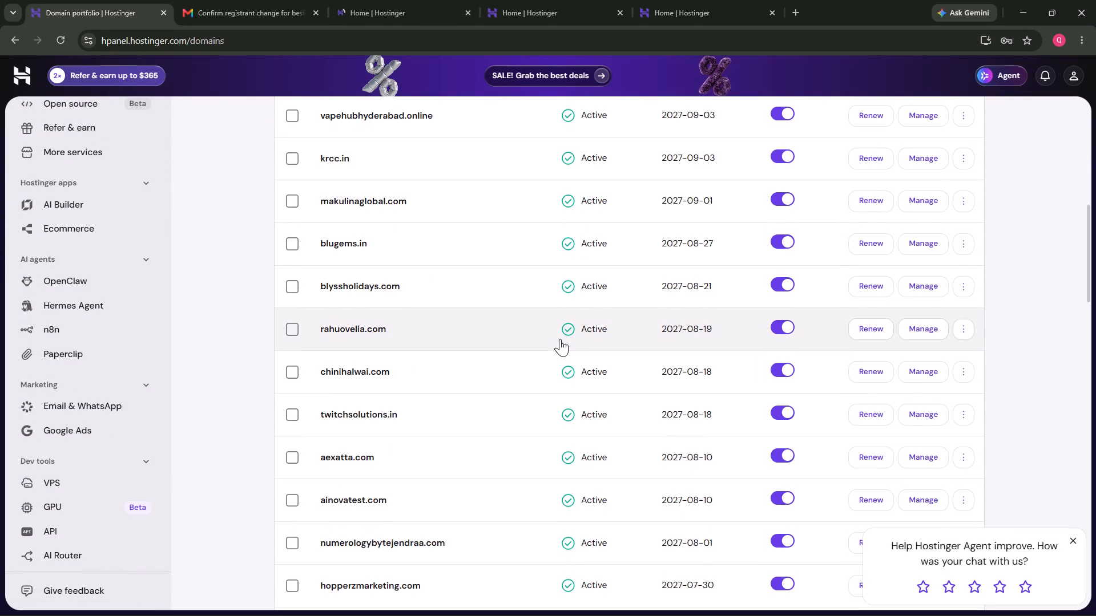
pyautogui.scroll(1, 560, 339)
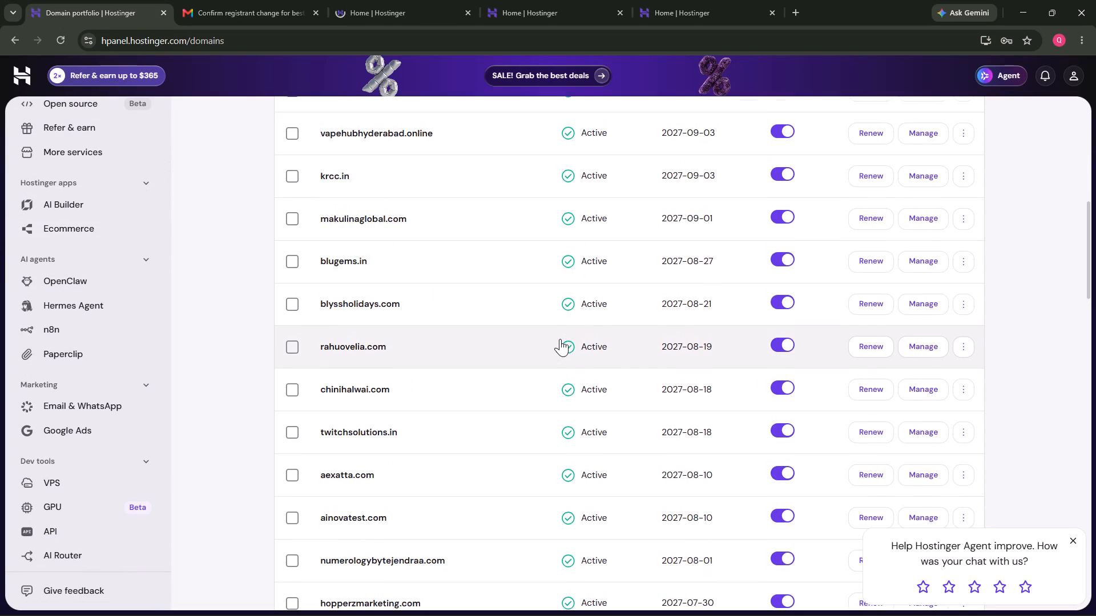
pyautogui.scroll(1, 560, 339)
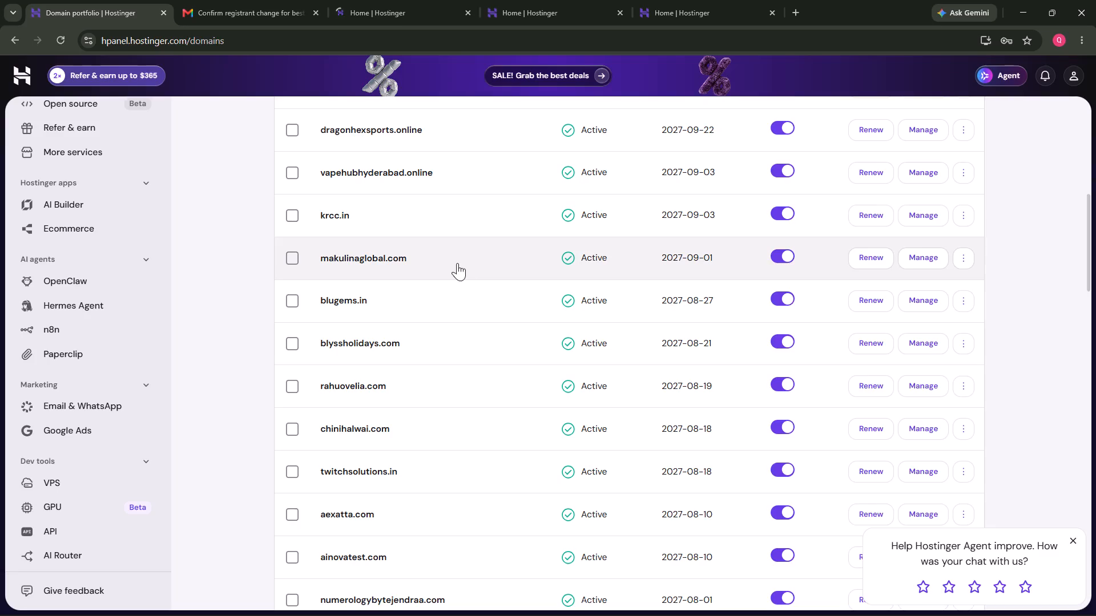
# Open the management page for makulinaglobal.com from the domain portfolio.
pyautogui.click(923, 263)
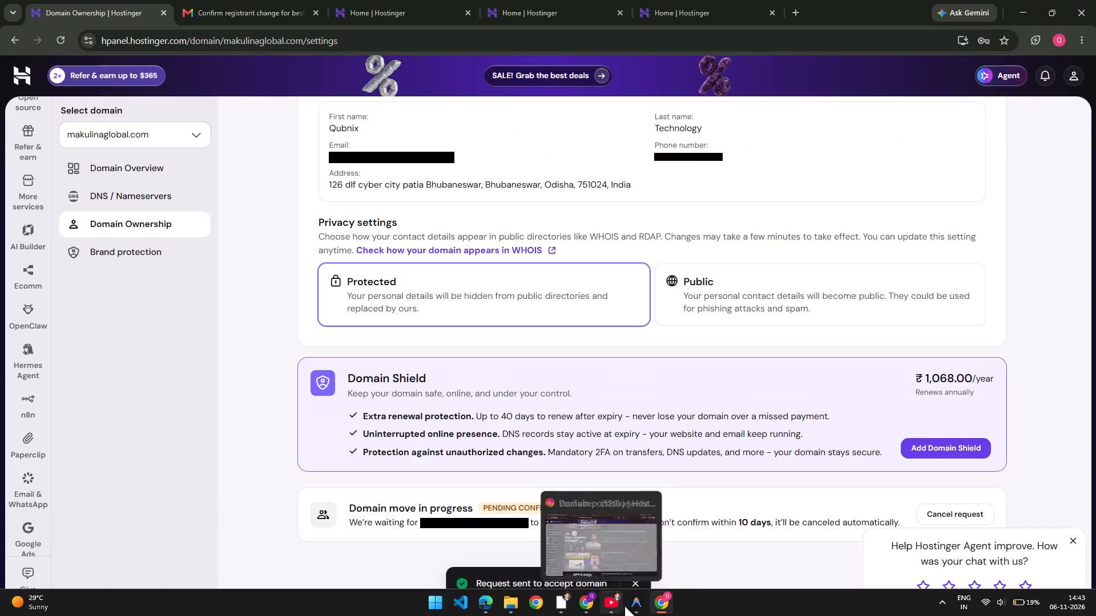
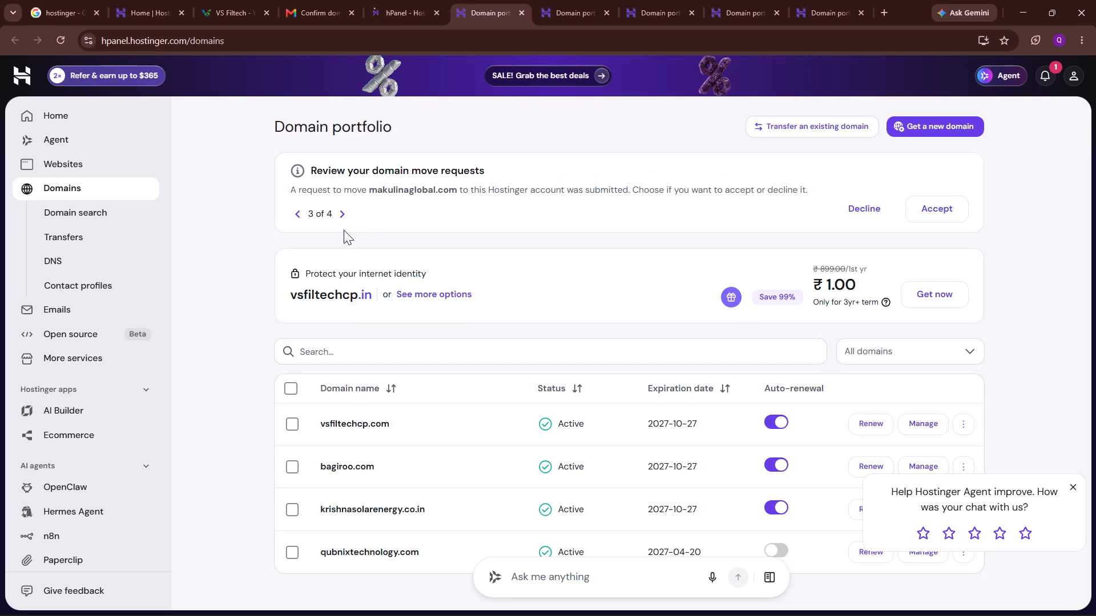
# Accept the request to move makulinaglobal.com to this Hostinger account.
pyautogui.click(952, 204)
pyautogui.click(706, 359)
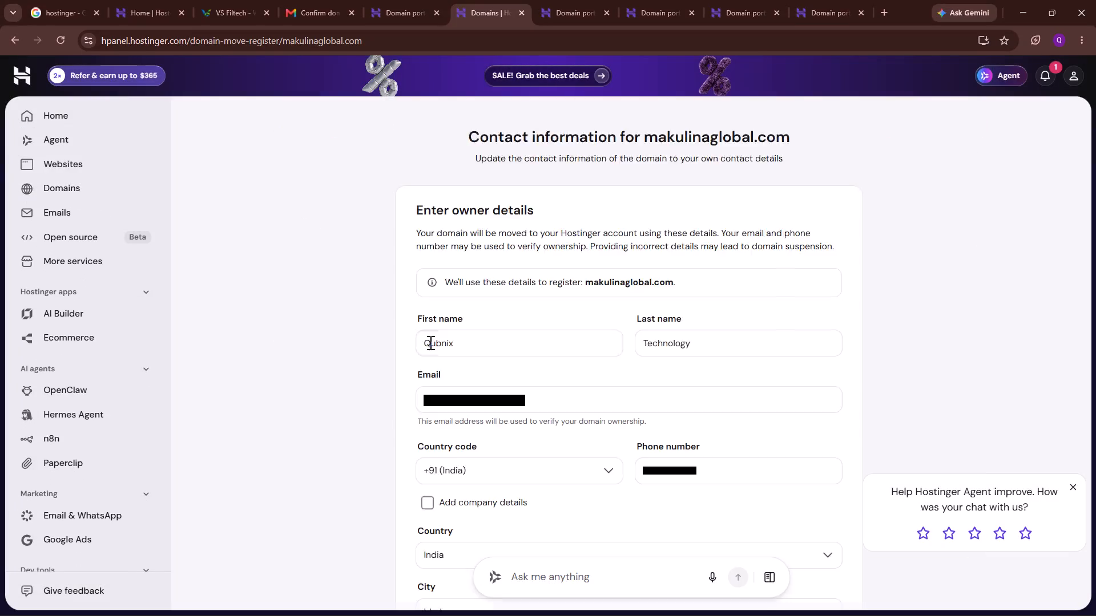
# Complete the owner details for makulinaglobal.com by entering the street address and choosing Odisha as the region.
pyautogui.scroll(-3, 429, 342)
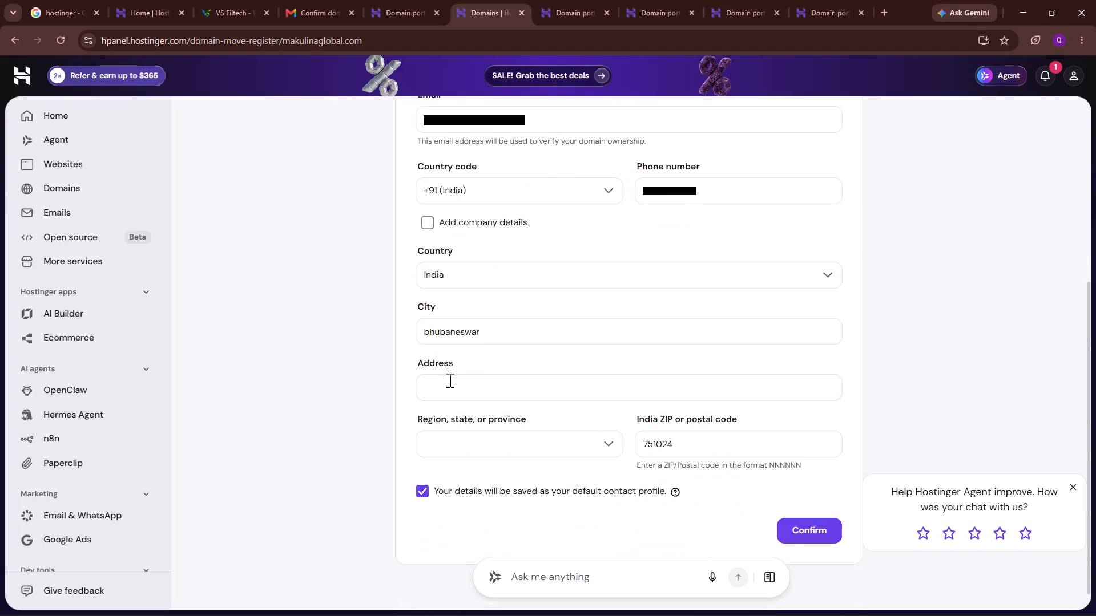
pyautogui.click(449, 380)
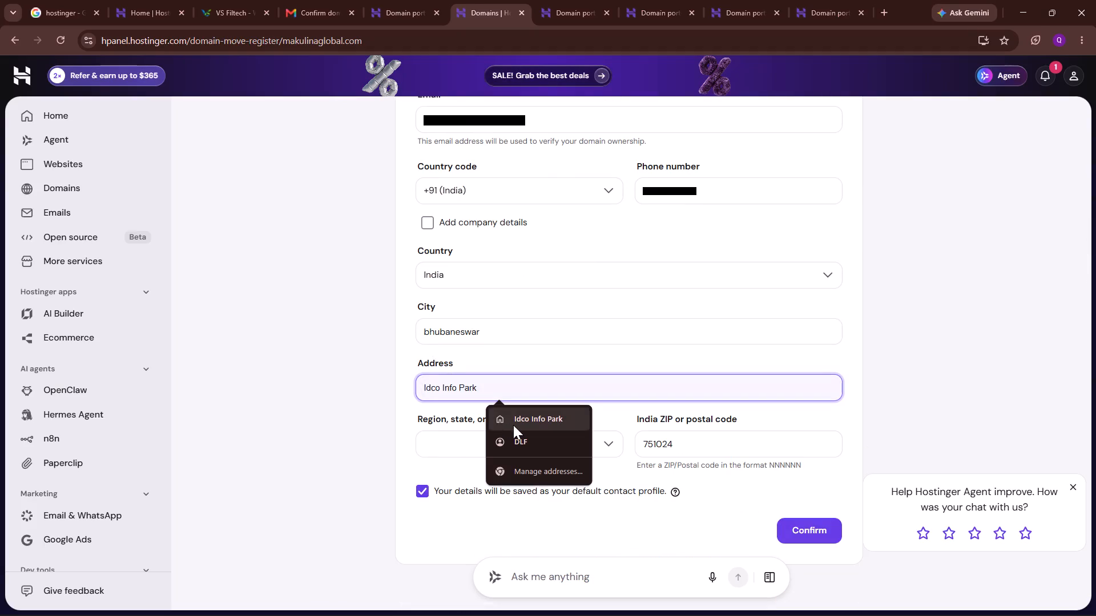
pyautogui.click(513, 425)
pyautogui.write(', 1st')
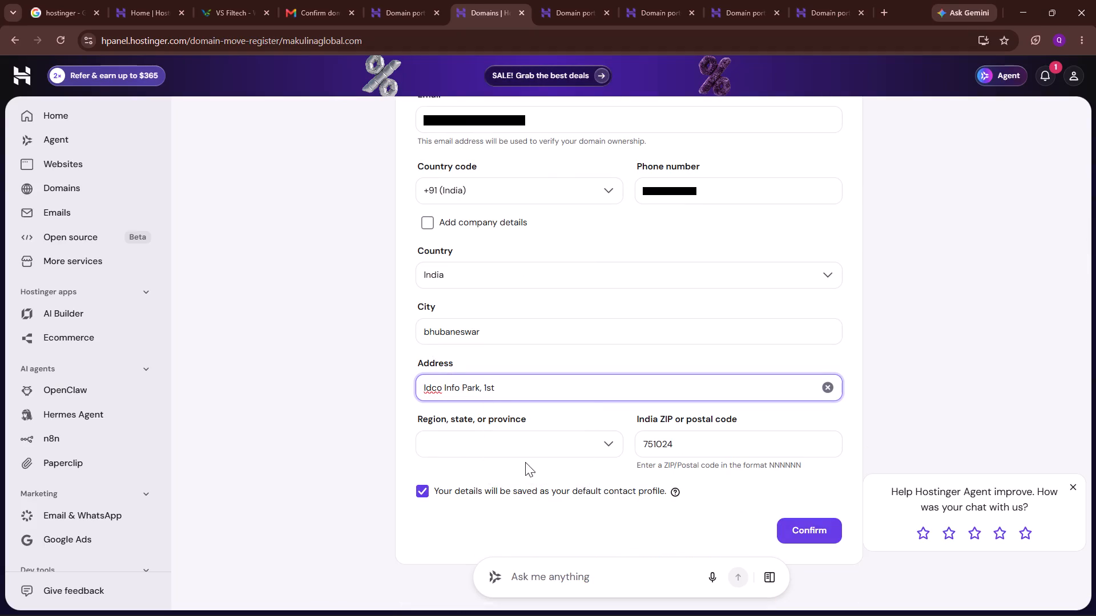
pyautogui.click(525, 446)
pyautogui.write('od')
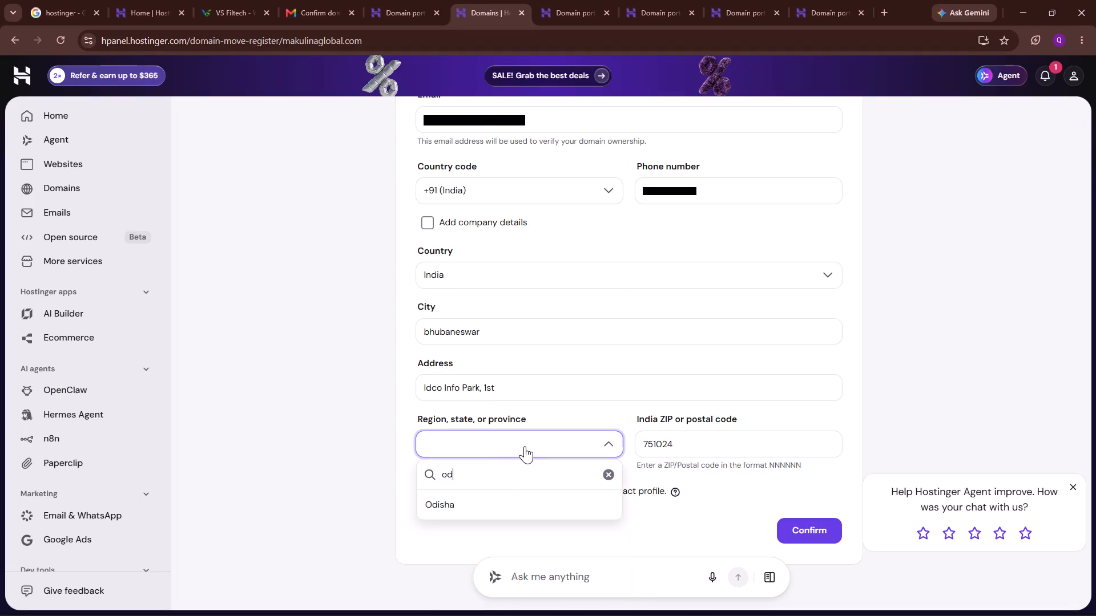
pyautogui.click(483, 511)
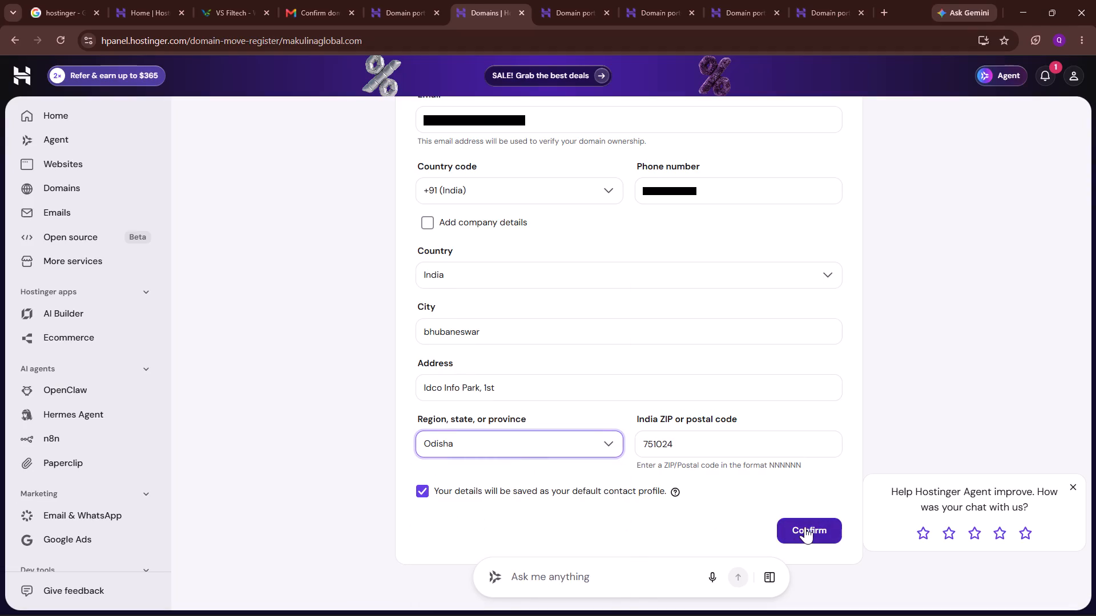
# Submit the owner details to initiate the makulinaglobal.com move and continue to the domain portfolio.
pyautogui.click(807, 527)
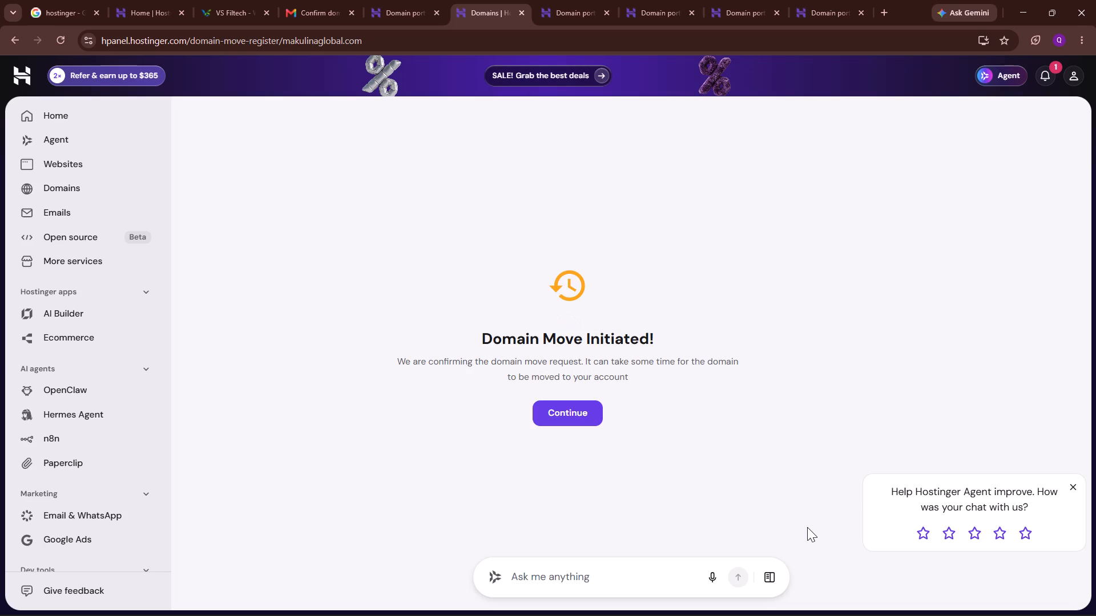
pyautogui.click(579, 419)
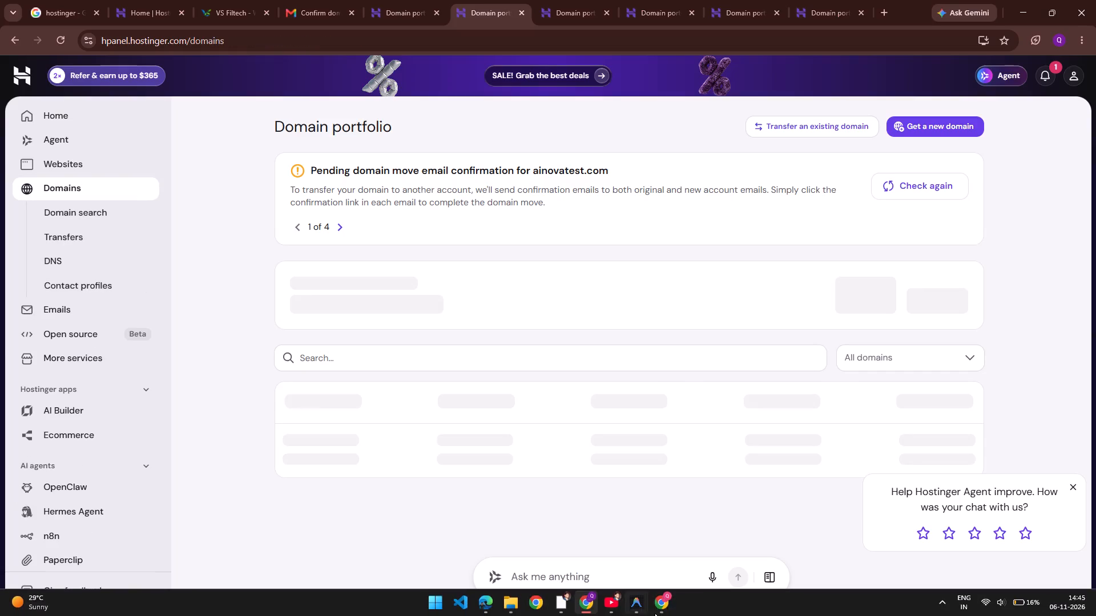
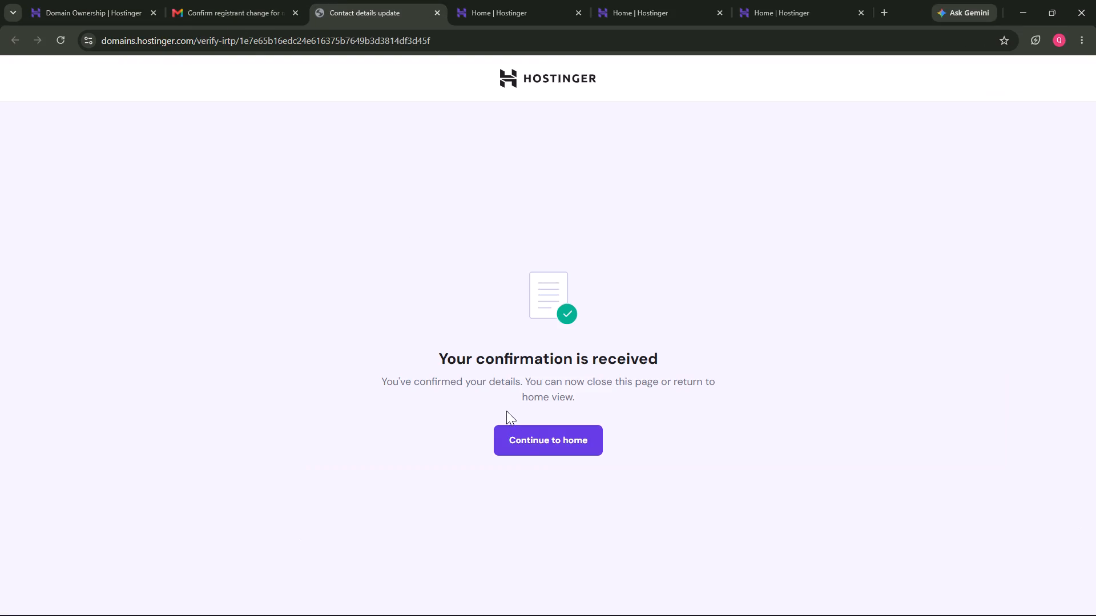
# Leave the contact details confirmation page and open the domain portfolio from the makulinaglobal.com ownership page.
pyautogui.click(537, 437)
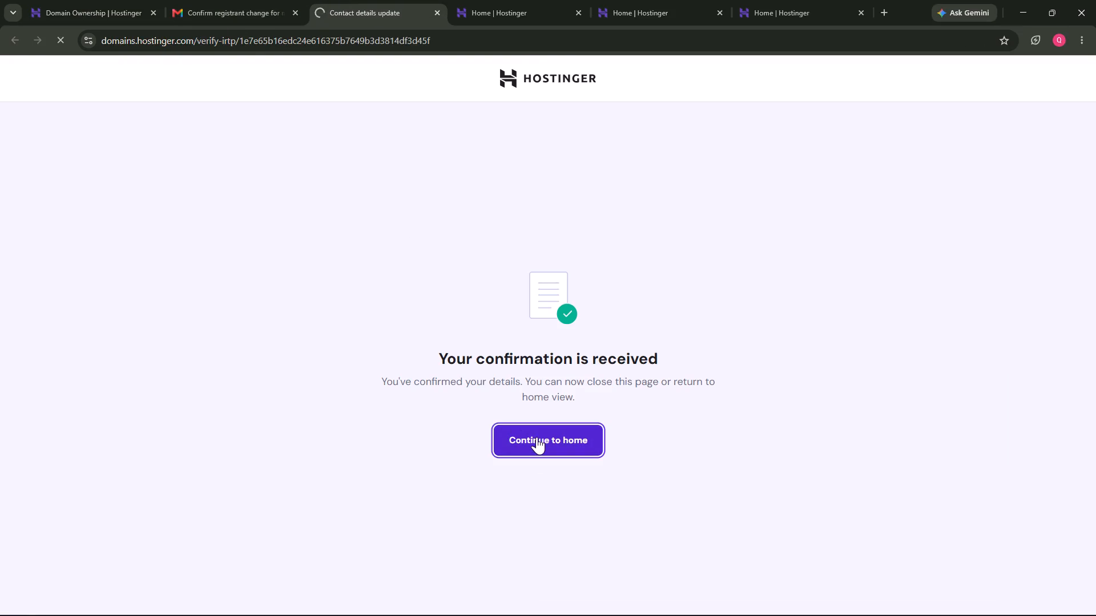
pyautogui.click(82, 0)
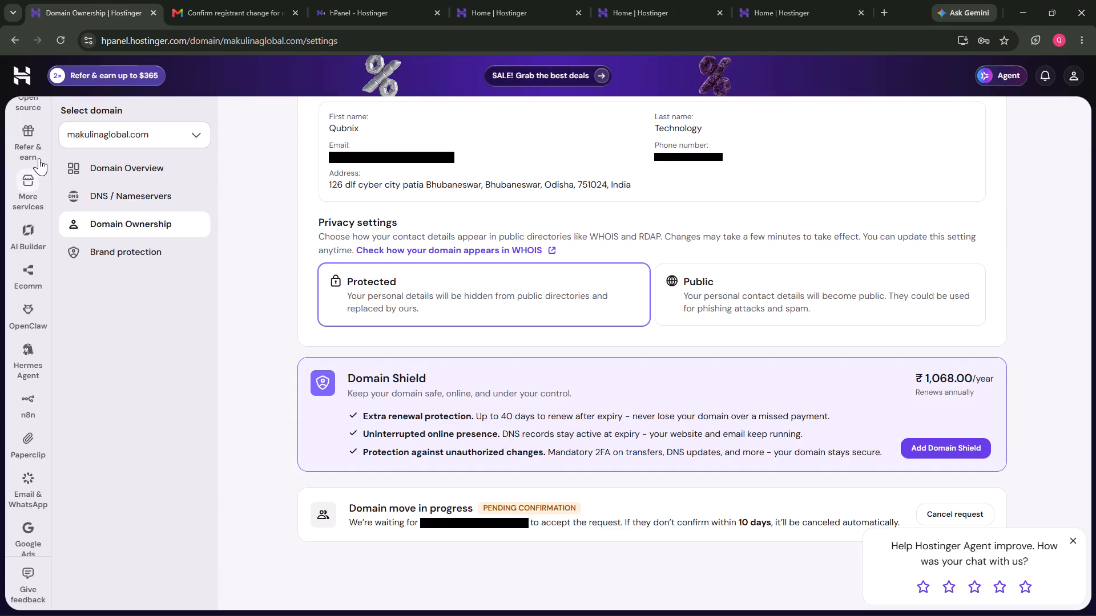
pyautogui.scroll(3, 37, 137)
pyautogui.click(29, 231)
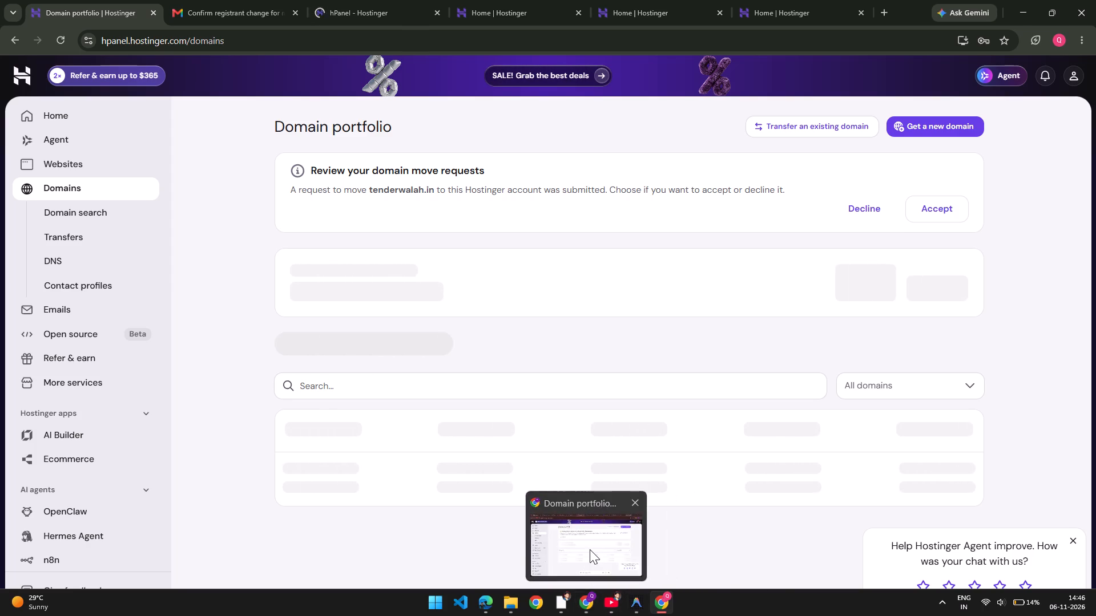
# Switch to the original account's domain portfolio and recheck the pending move email confirmation for ainovatest.com.
pyautogui.click(590, 549)
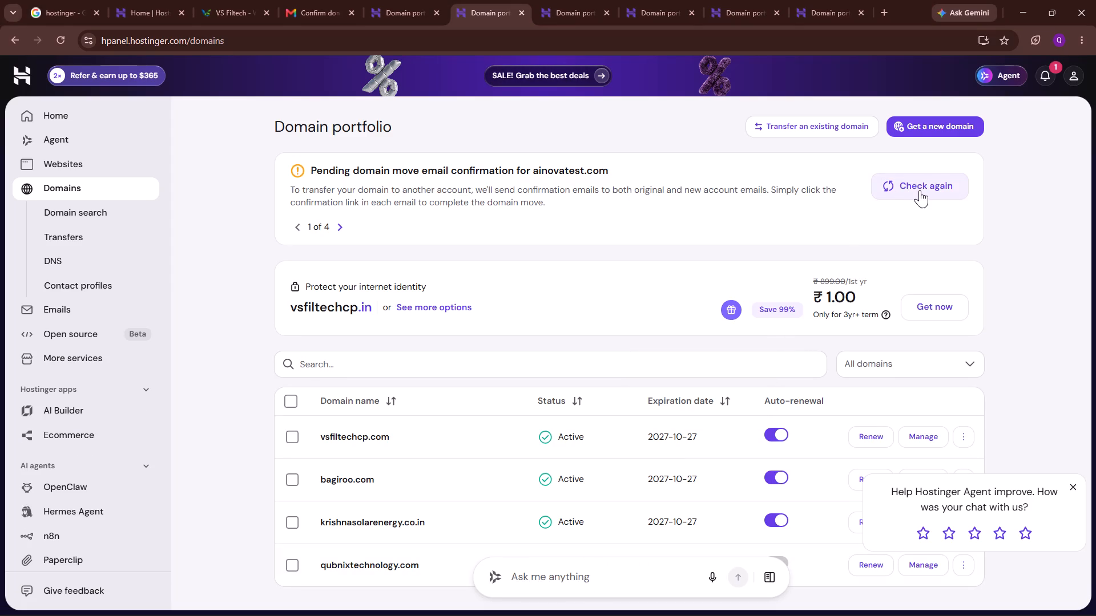
pyautogui.click(921, 190)
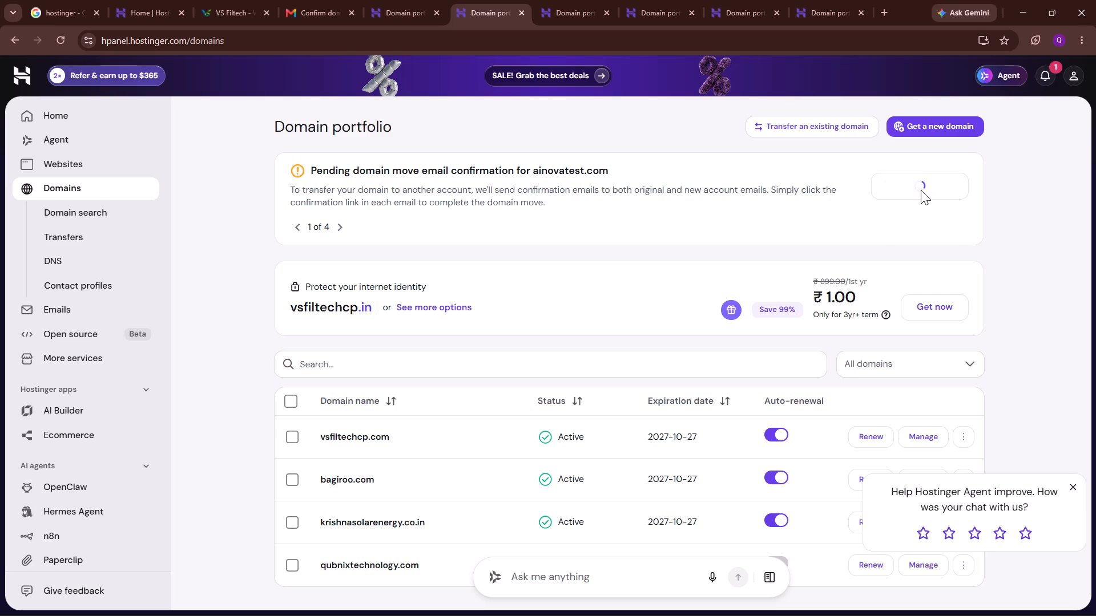